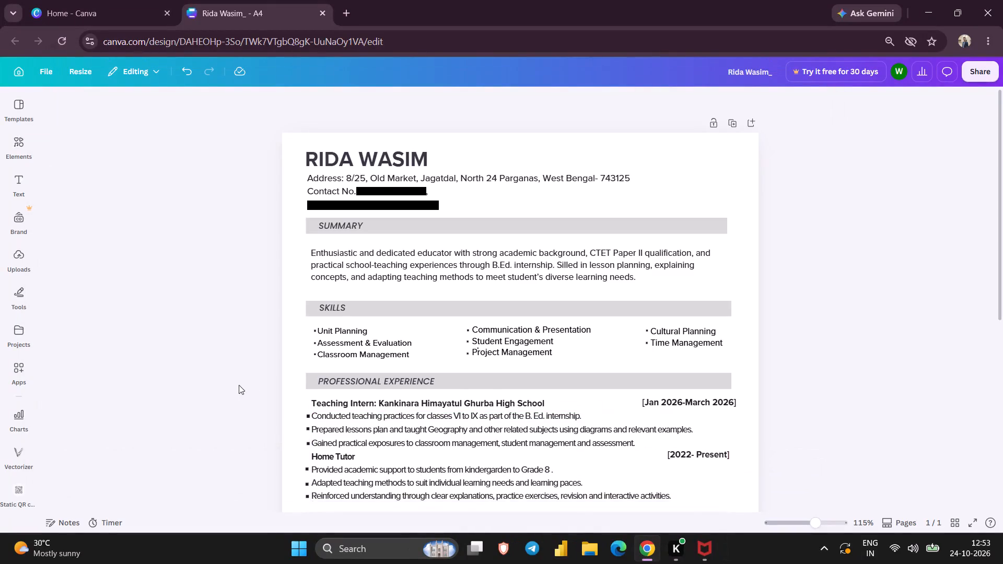
Change the first entry in the first column of the Skills section to "Lesson Planning".
scroll(206, 383, down, 6)
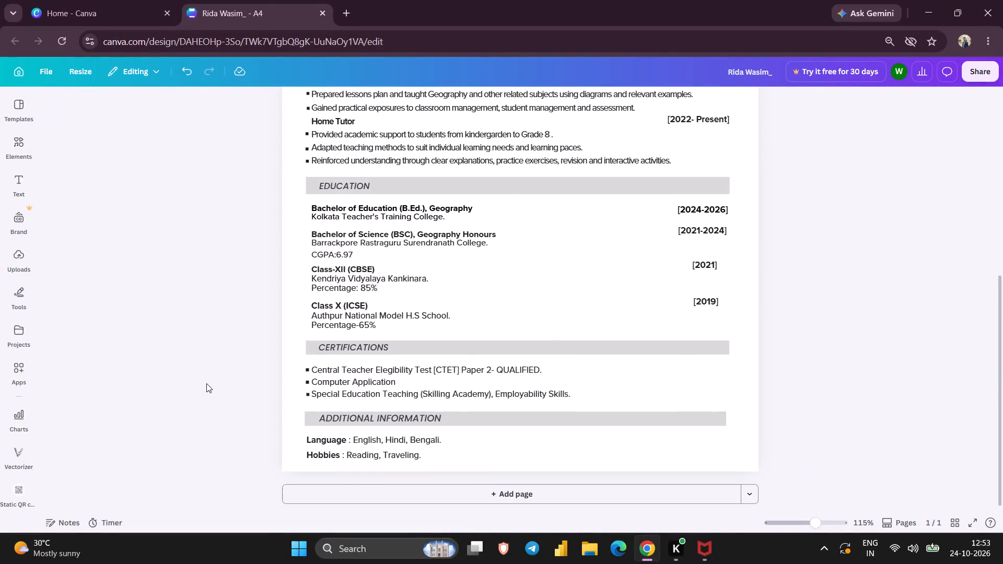
scroll(206, 383, up, 4)
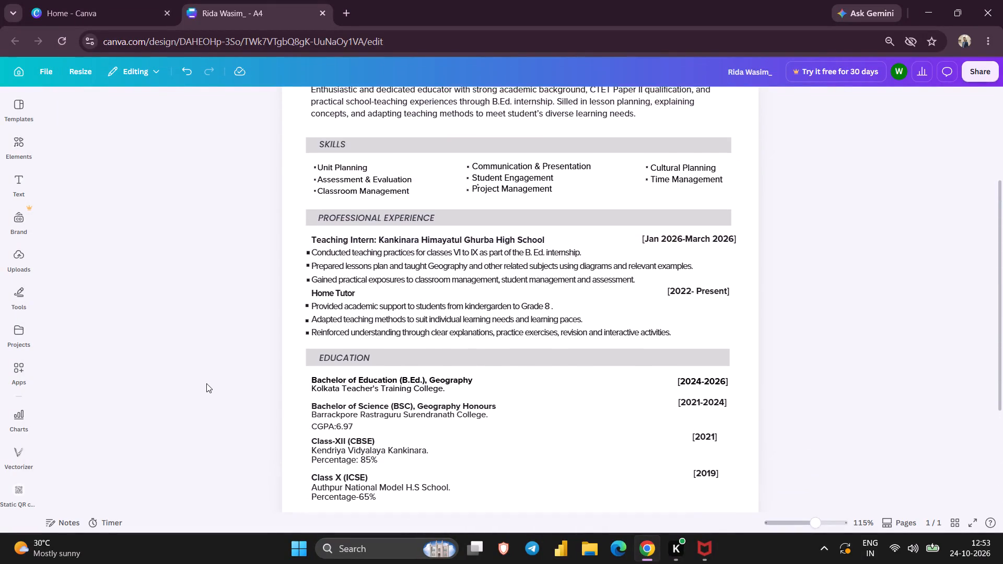
scroll(206, 383, up, 2)
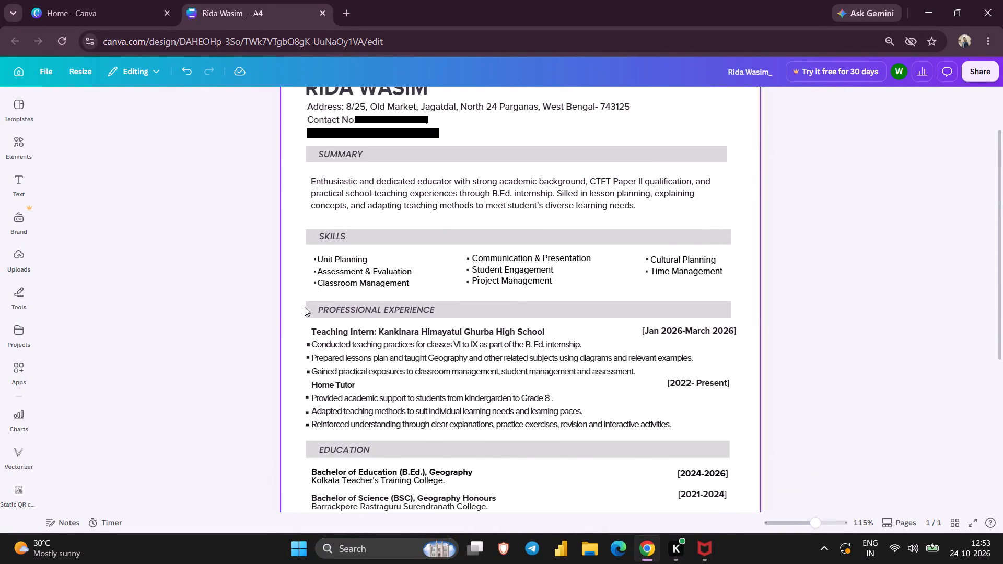
click(328, 262)
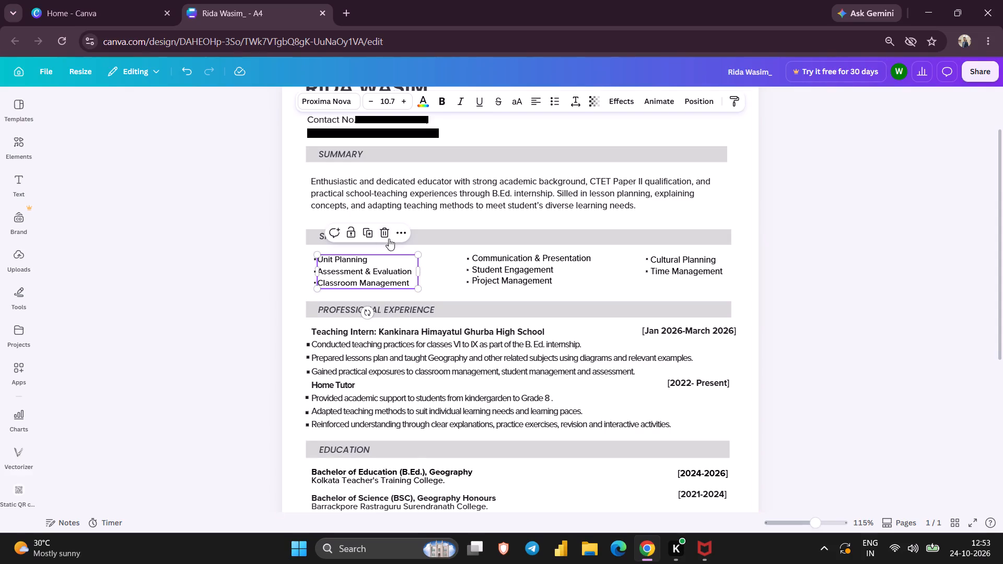
double_click(330, 258)
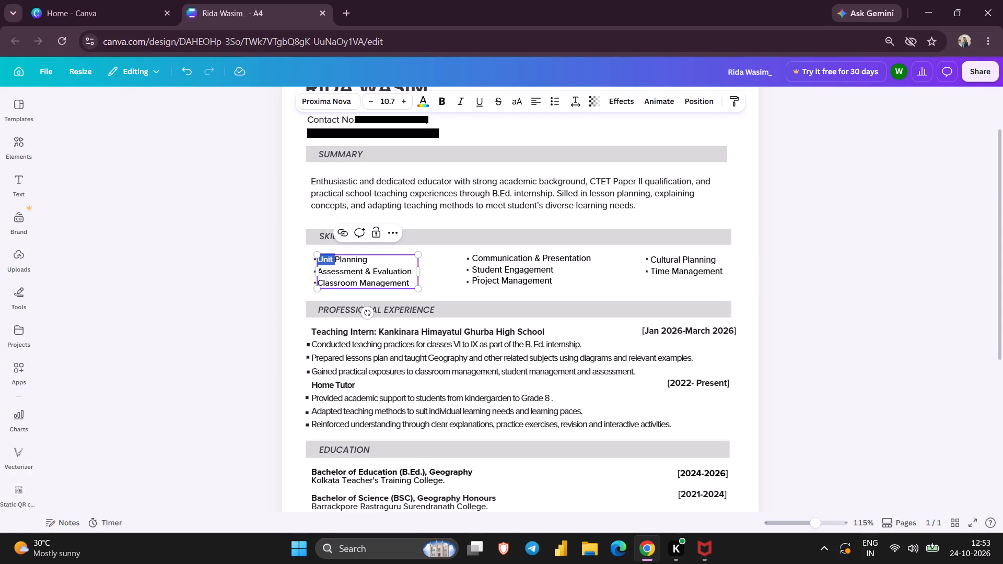
click(330, 259)
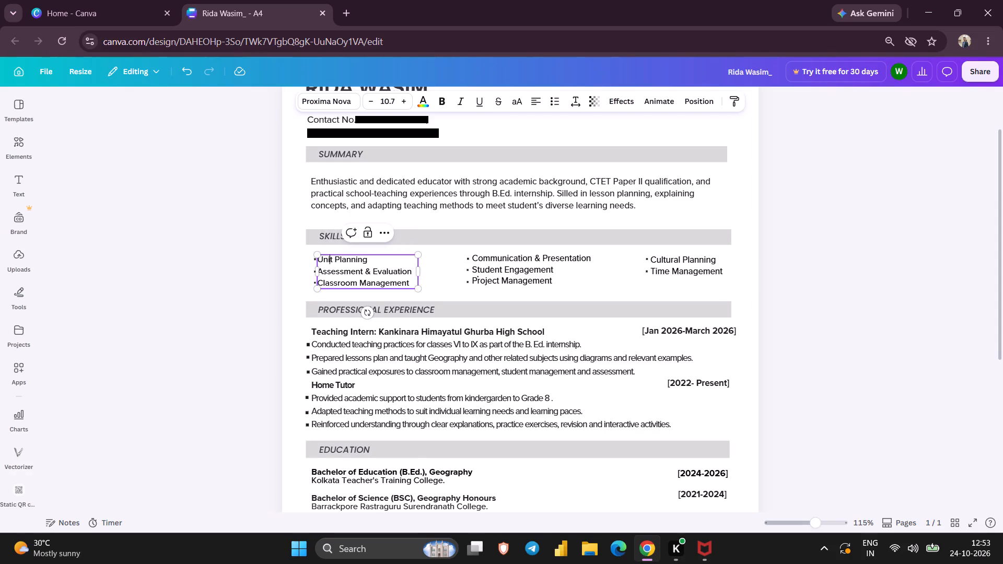
click(331, 260)
key(BackSpace)
key(BackSpace)
key(BackSpace)
key(BackSpace)
key(l)
text(ess)
text(on)
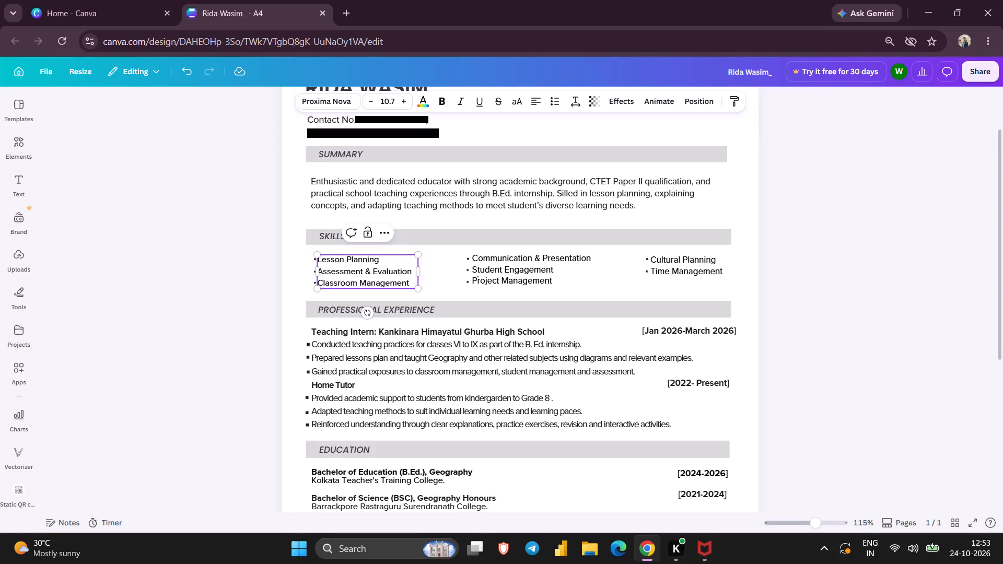
Replace the second entry in the first Skills column with "Geography & Social Studies".
click(410, 272)
key(BackSpace)
key(BackSpace)
key(BackSpace)
key(BackSpace)
key(BackSpace)
key(BackSpace)
key(BackSpace)
key(BackSpace)
key(BackSpace)
key(BackSpace)
key(BackSpace)
key(BackSpace)
key(BackSpace)
key(BackSpace)
key(BackSpace)
key(BackSpace)
key(BackSpace)
key(BackSpace)
key(BackSpace)
key(BackSpace)
key(BackSpace)
key(BackSpace)
key(BackSpace)
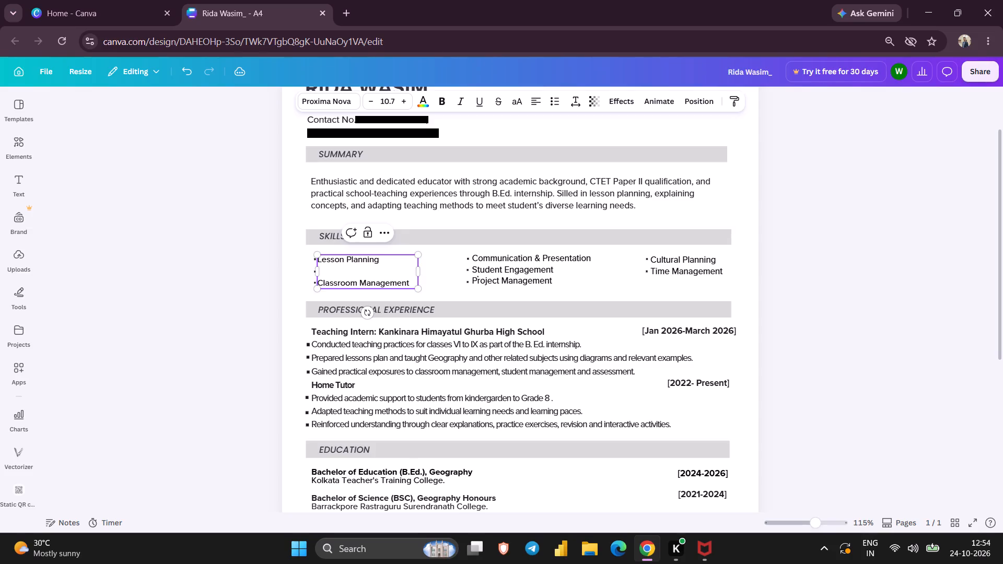
key(g)
text(eof)
key(BackSpace)
text(graohyy)
key(space)
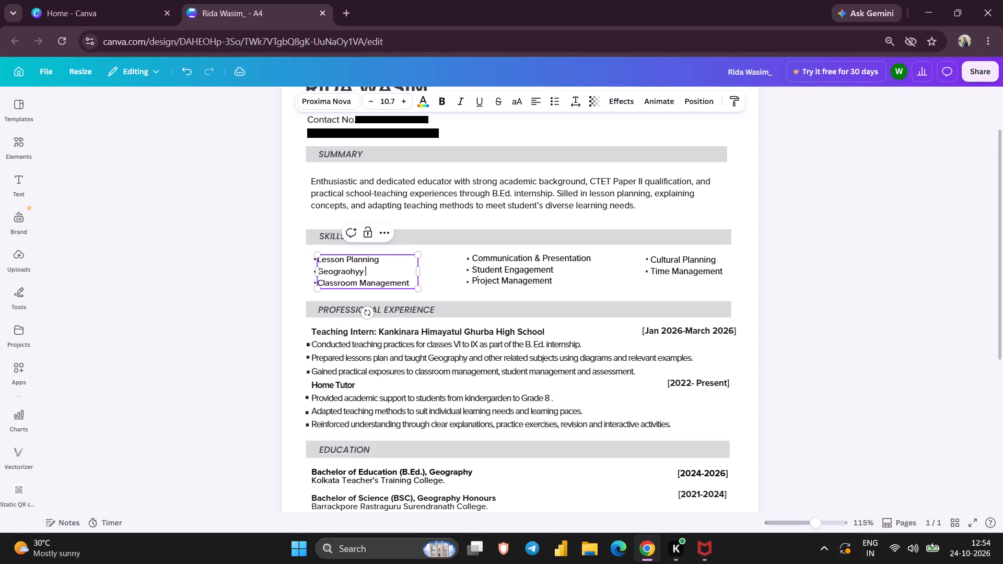
key(BackSpace)
key(BackSpace)
key(BackSpace)
key(BackSpace)
key(BackSpace)
key(BackSpace)
text(aohy)
key(BackSpace)
key(BackSpace)
key(BackSpace)
key(p)
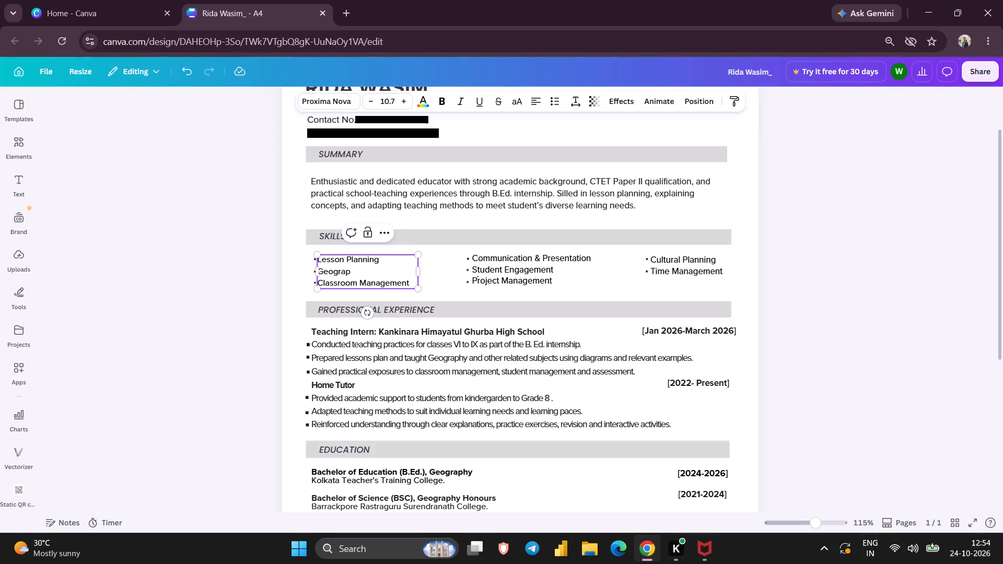
text(hy)
key(space)
key(shift+ampersand)
key(space)
key(s)
text(oc)
text(ial)
key(space)
key(s)
text(tu)
key(d)
text(ies)
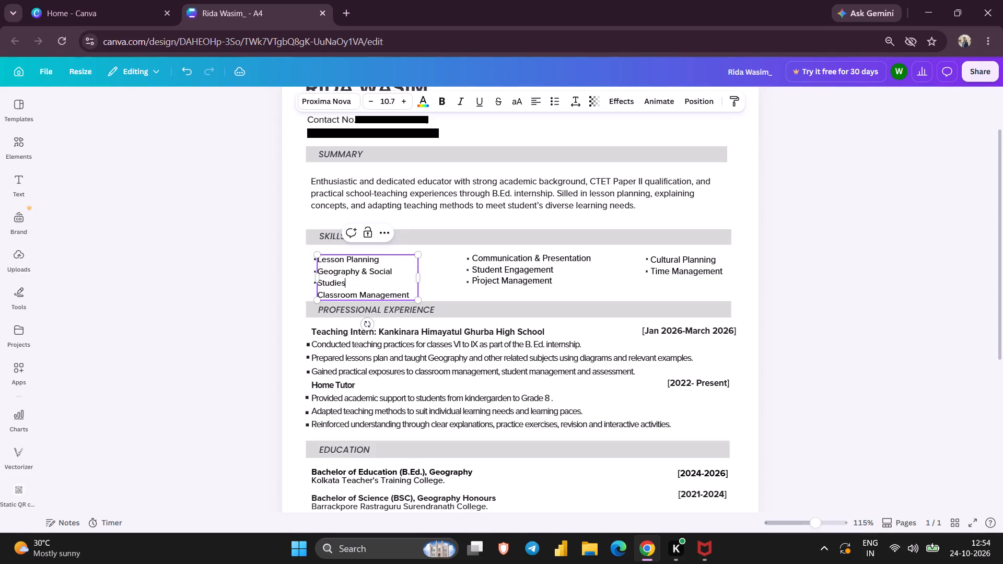
Widen the first Skills column's text box to about 4.7 so "Geography & Social Studies" fits on one line.
click(418, 277)
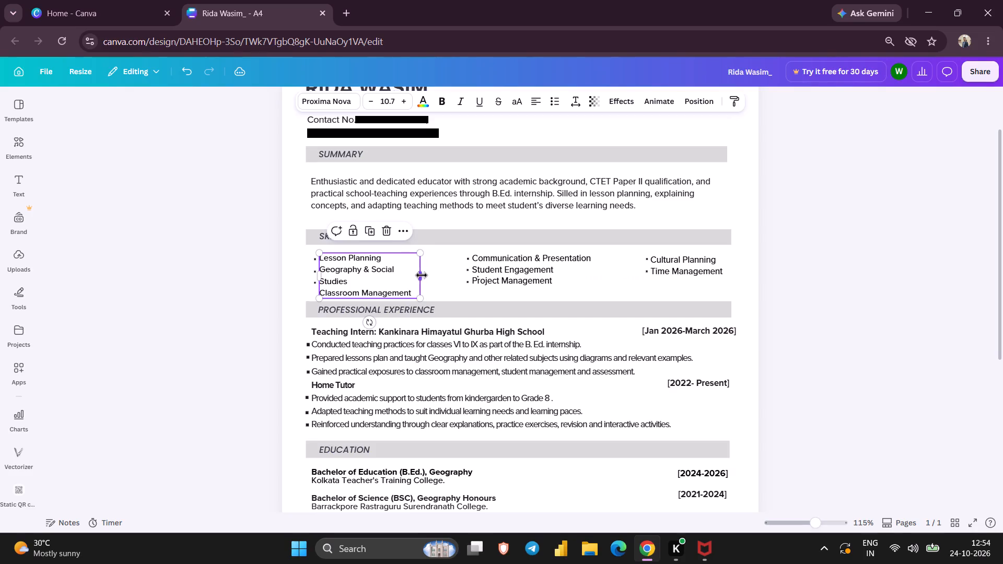
drag(422, 276, 428, 276)
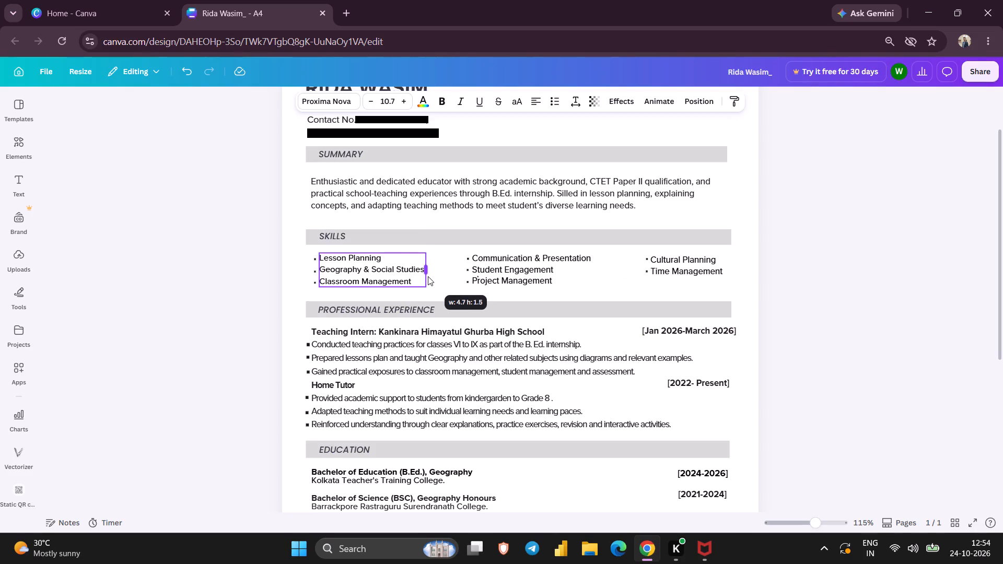
drag(428, 276, 427, 276)
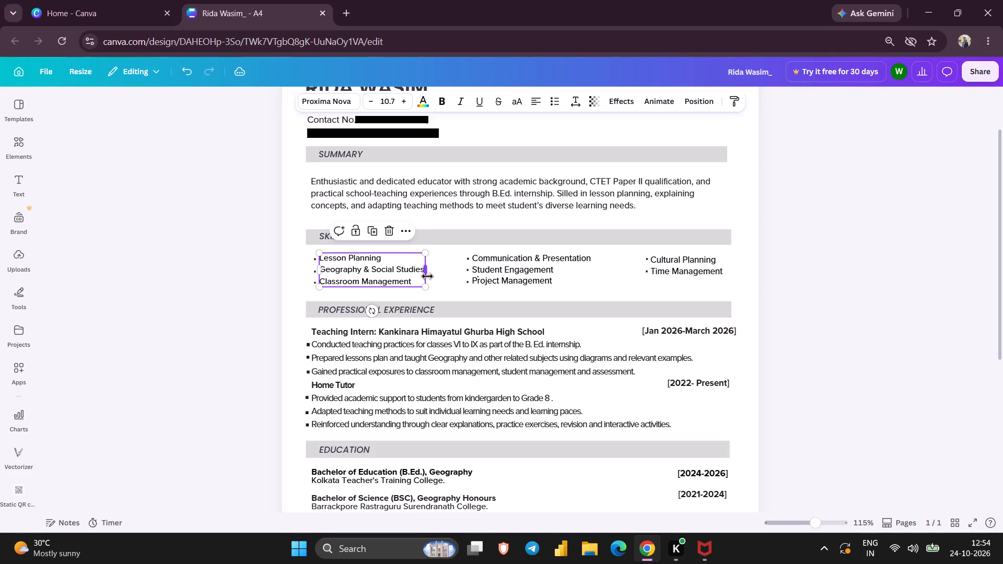
click(252, 289)
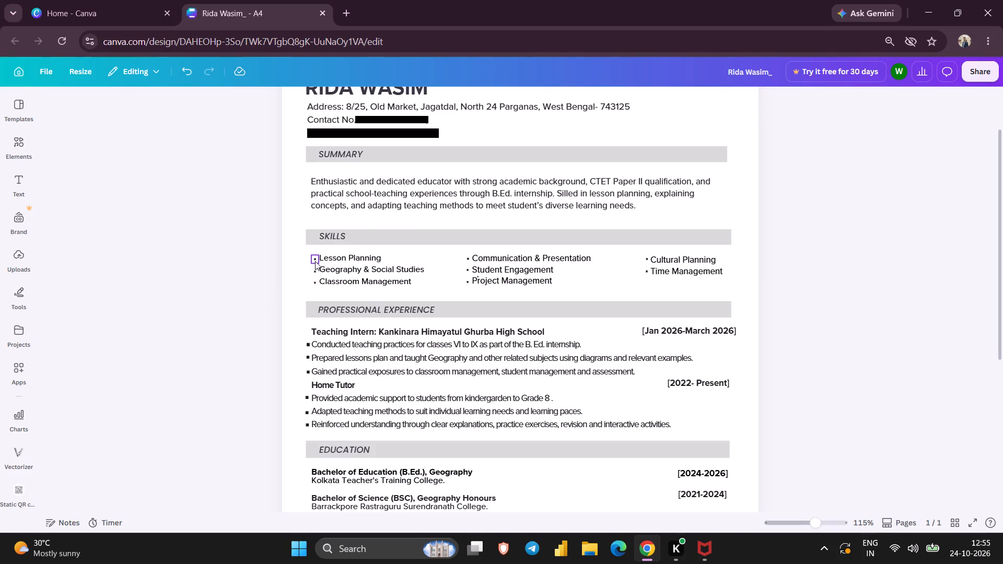
Shift the first Skills column's text and its three bullets slightly left, toward the left edge of the resume's body text.
drag(315, 261, 307, 260)
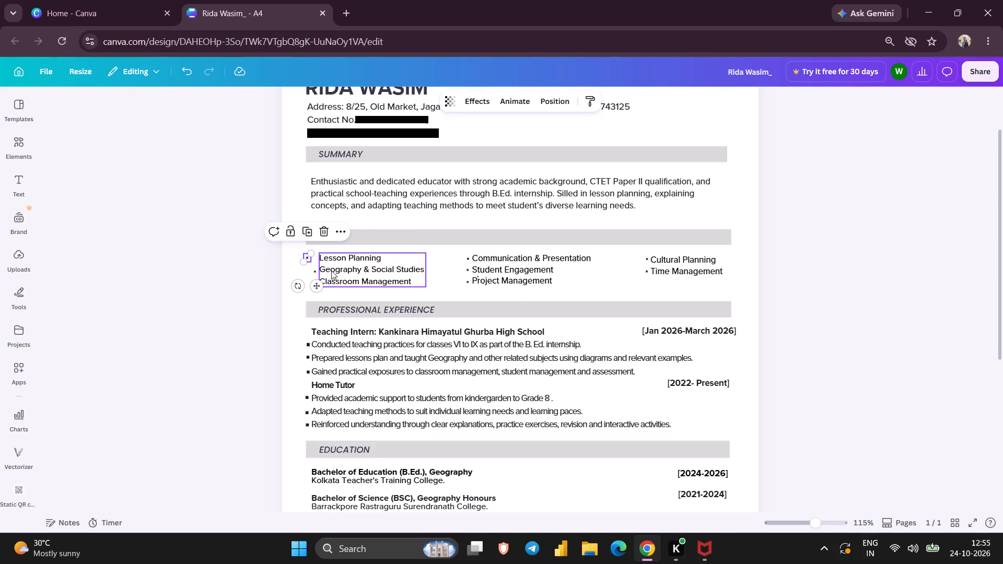
drag(331, 271, 323, 271)
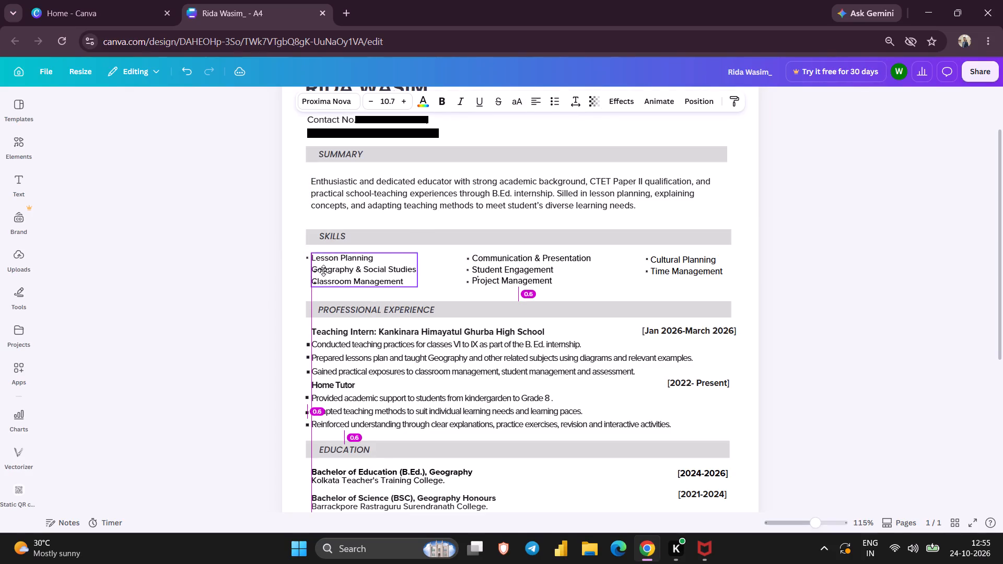
drag(323, 271, 324, 271)
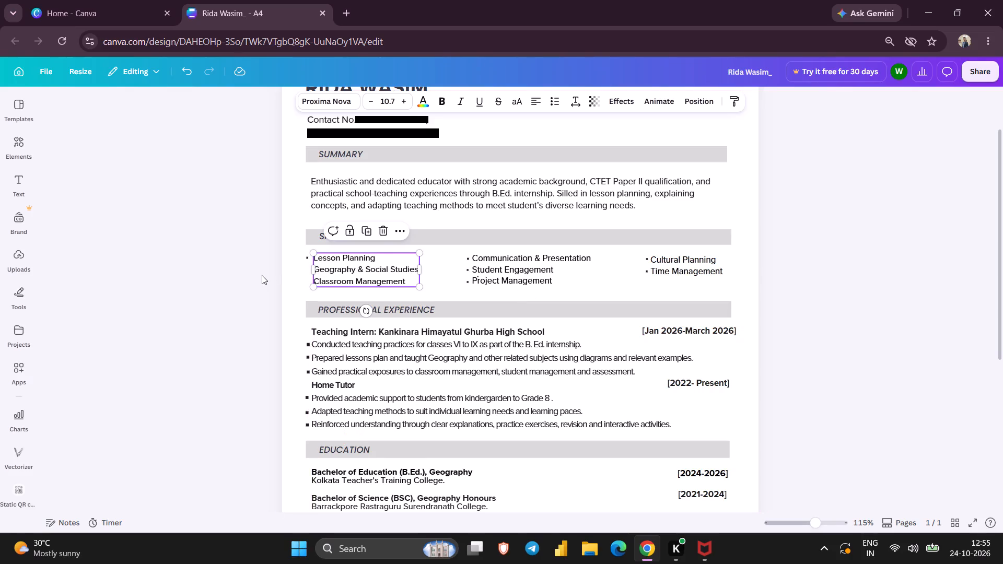
click(262, 275)
drag(317, 274, 312, 273)
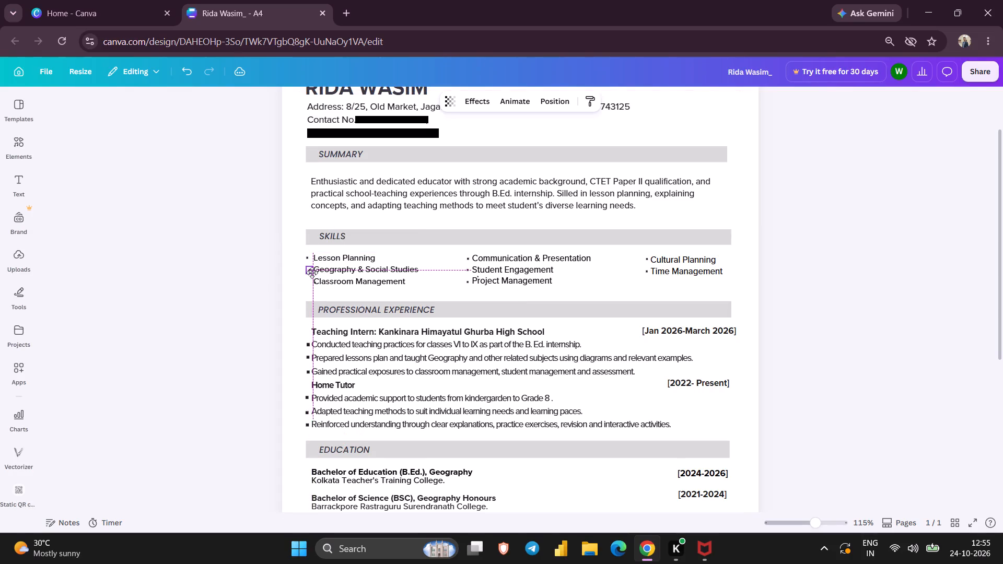
drag(312, 273, 310, 273)
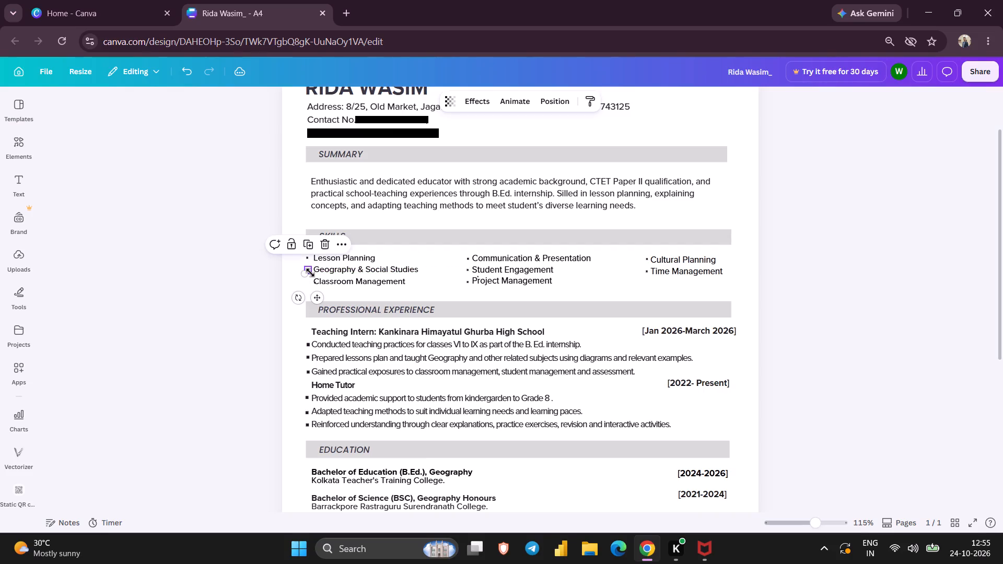
drag(316, 281, 308, 281)
click(187, 295)
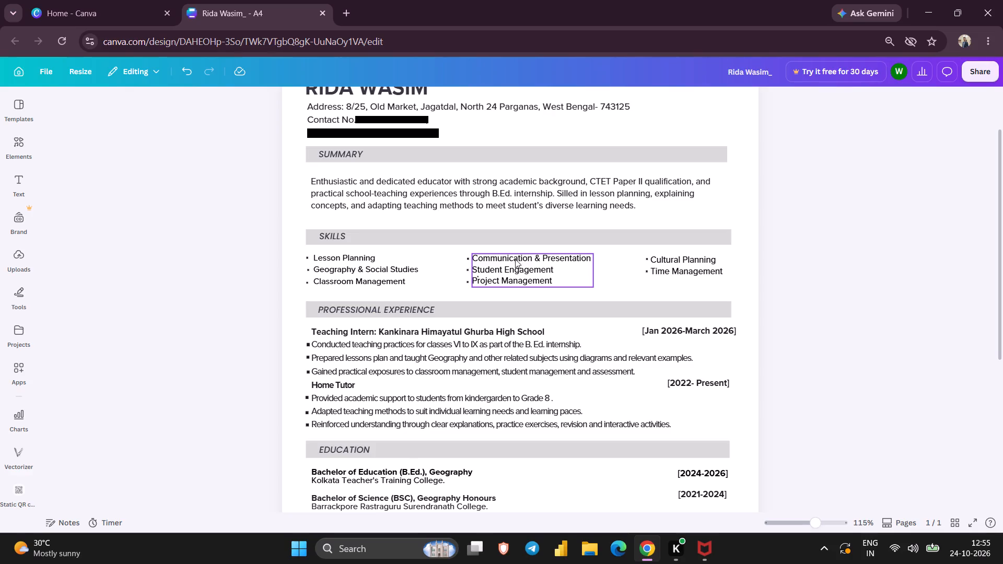
Replace the first entry in the second Skills column with "Student Assessment".
click(564, 259)
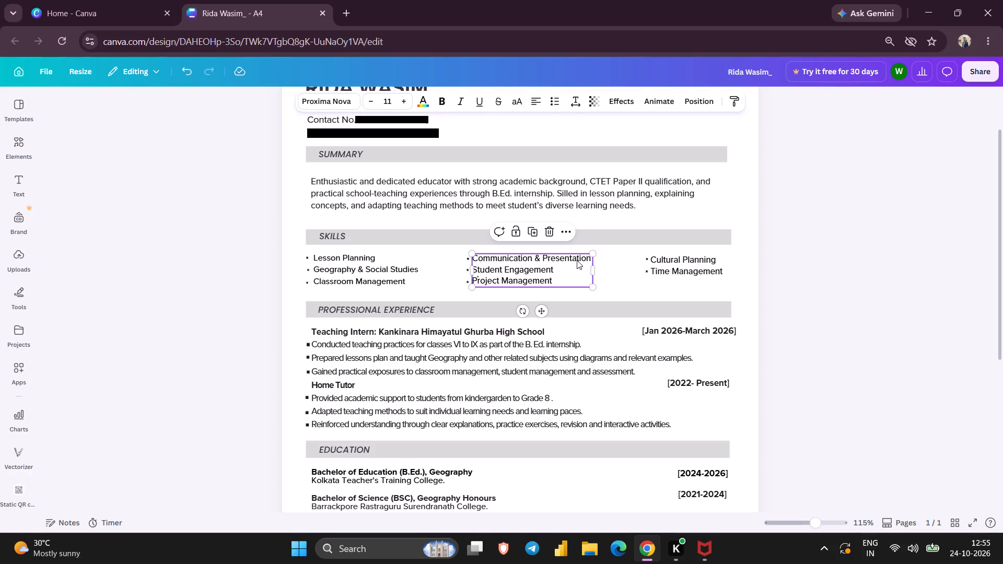
double_click(580, 260)
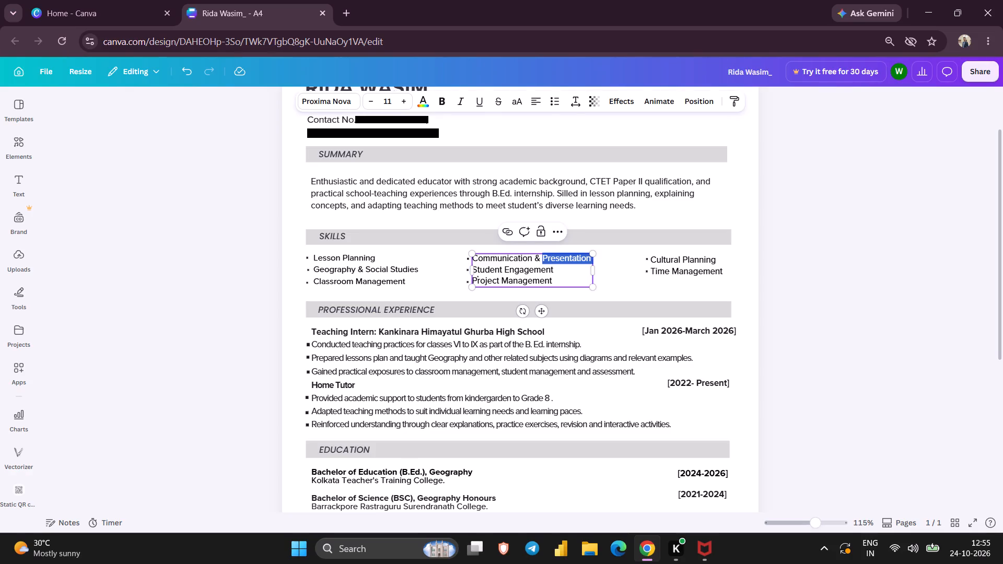
click(587, 258)
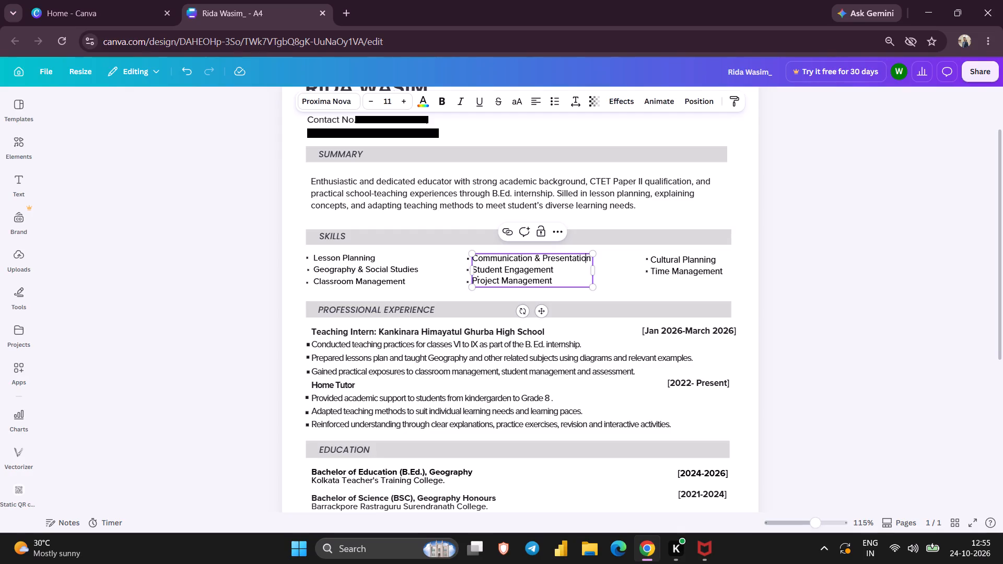
click(588, 259)
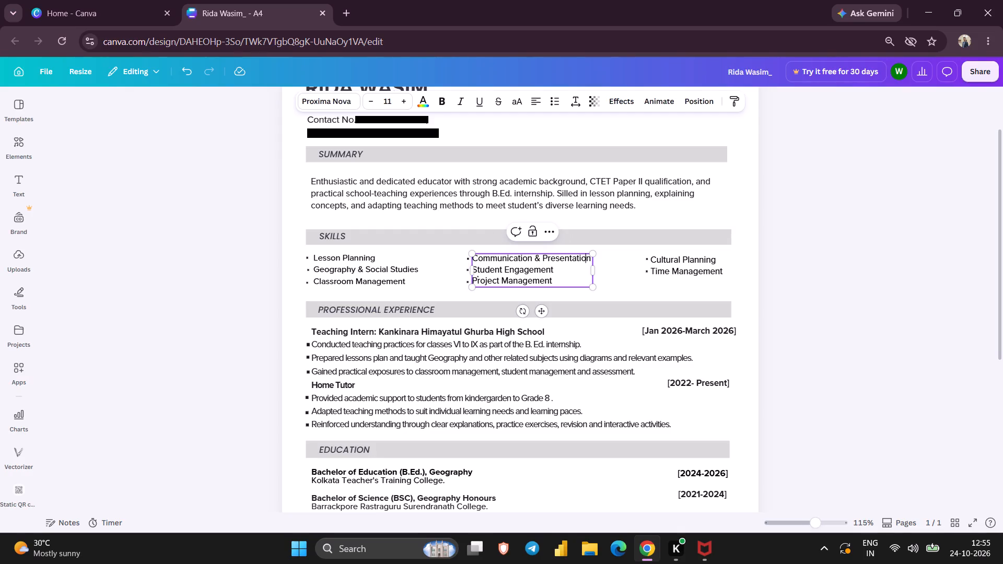
double_click(588, 259)
double_click(588, 259)
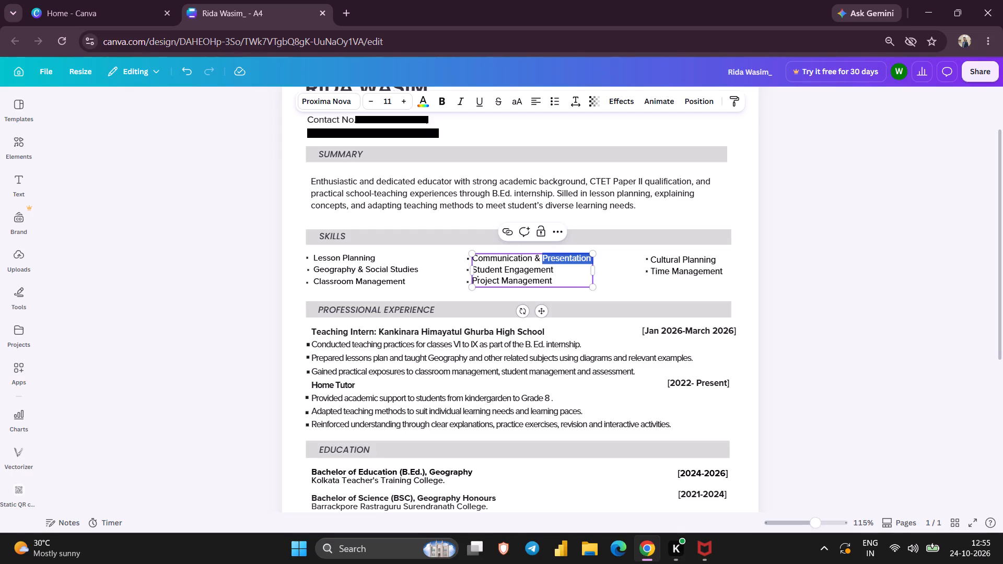
click(588, 259)
click(588, 259)
double_click(589, 259)
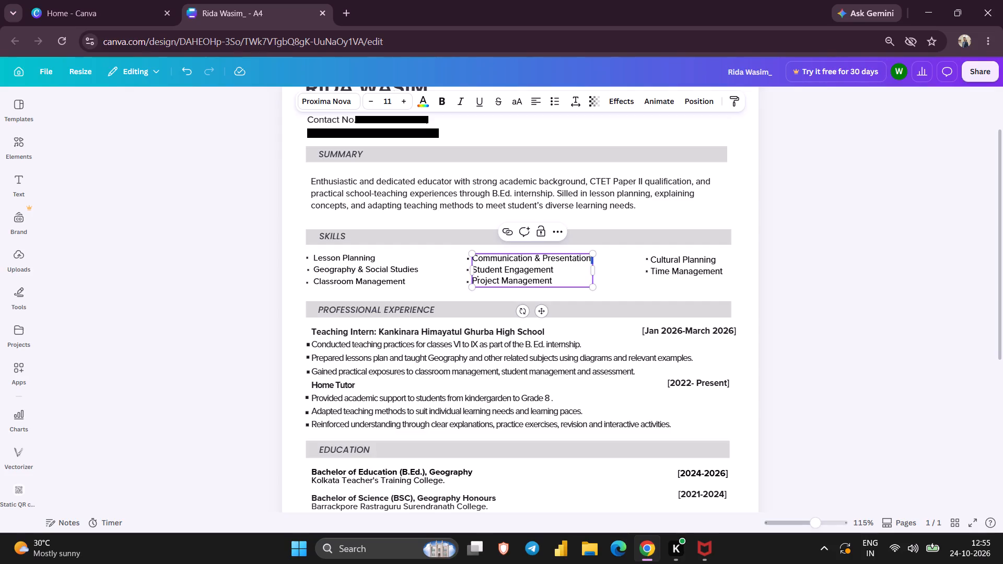
key(BackSpace)
key(BackSpace)
key(BackSpace)
key(BackSpace)
key(BackSpace)
key(BackSpace)
key(BackSpace)
key(BackSpace)
key(BackSpace)
key(BackSpace)
key(BackSpace)
key(BackSpace)
key(BackSpace)
key(BackSpace)
key(BackSpace)
key(BackSpace)
key(BackSpace)
key(BackSpace)
key(BackSpace)
key(BackSpace)
key(BackSpace)
key(BackSpace)
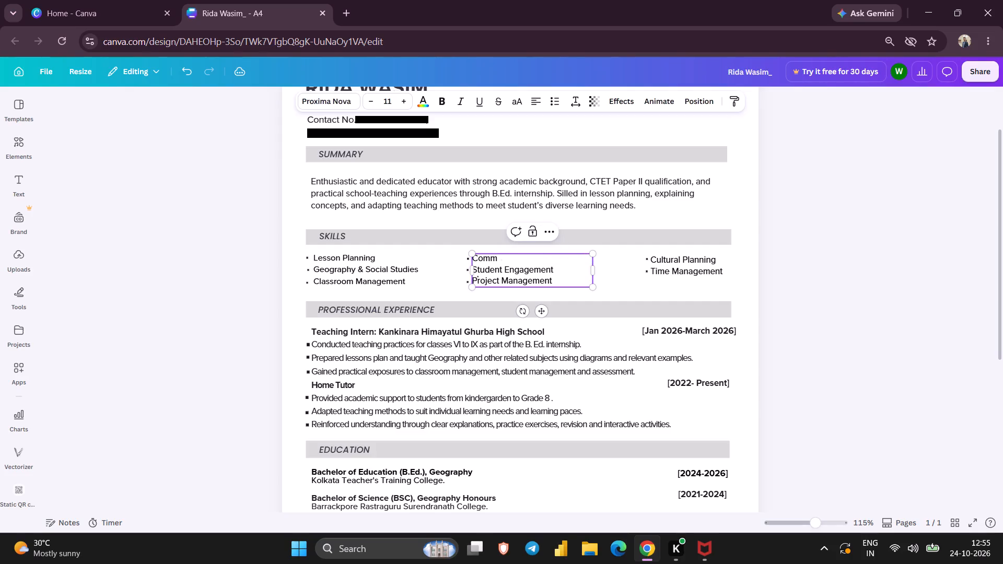
key(BackSpace)
key(BackSpace)
key(BackSpace)
key(BackSpace)
key(s)
text(tudent)
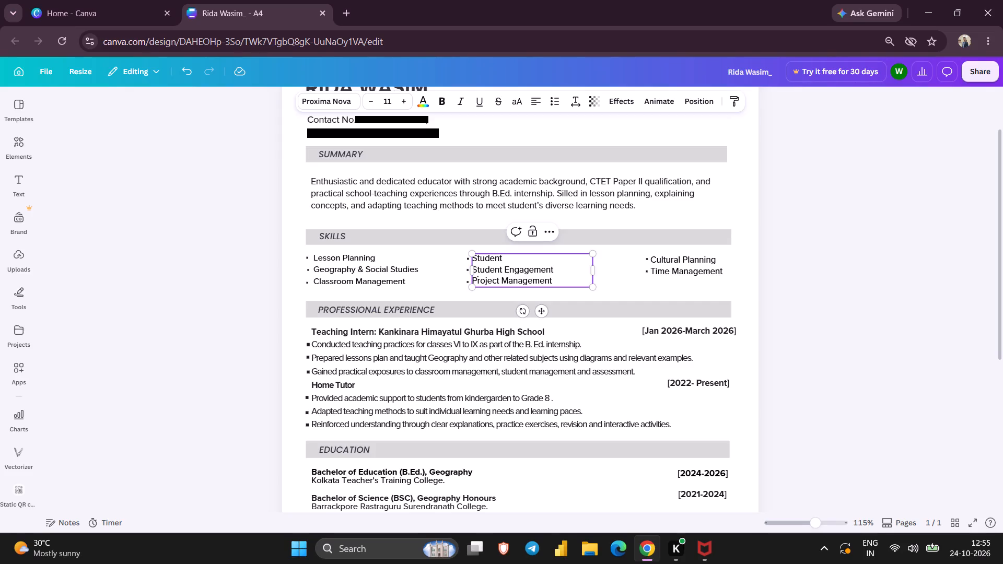
key(space)
key(a)
text(ssess)
text(ment)
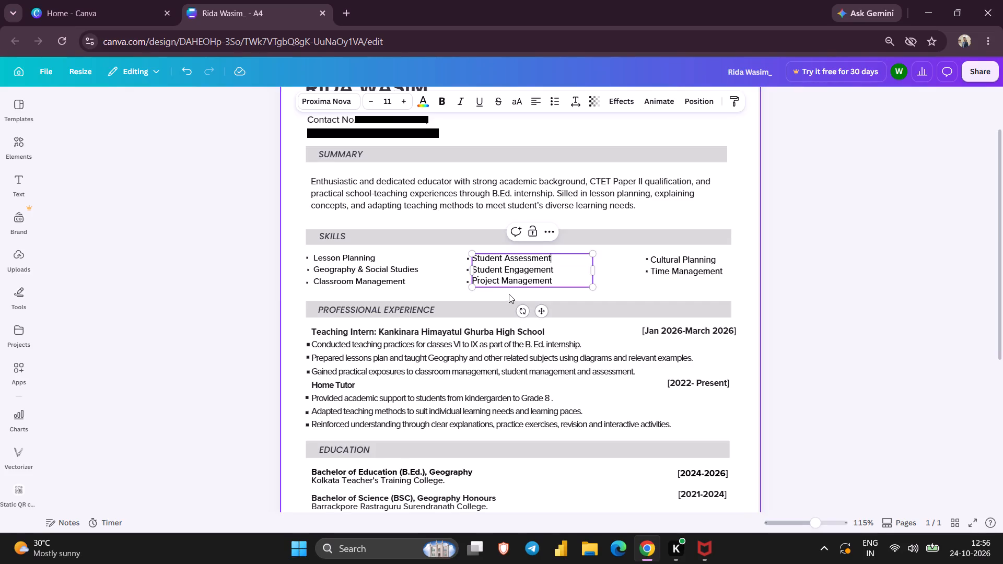
Replace the third entry in the second Skills column with "Maps & Diagram".
click(556, 280)
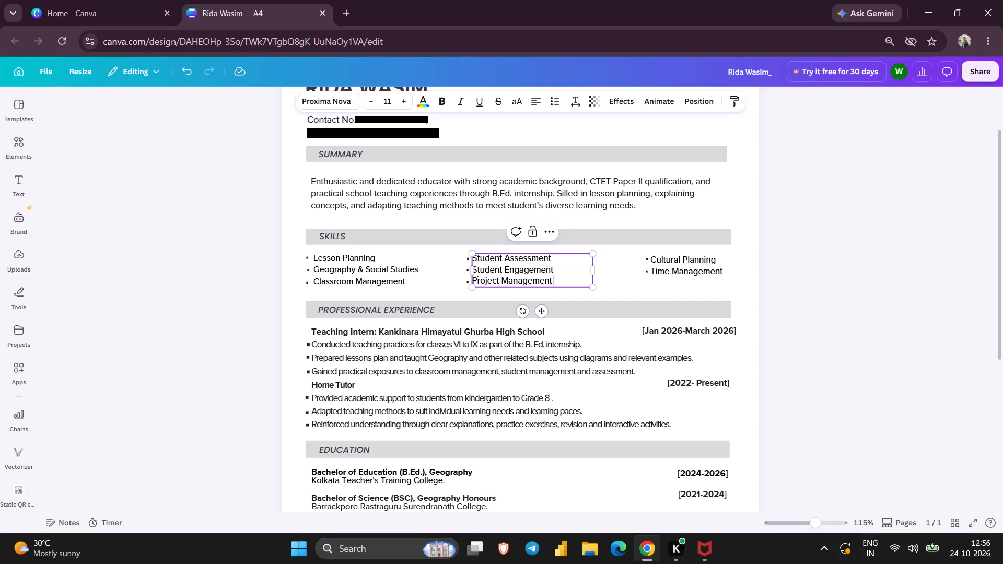
key(BackSpace)
key(BackSpace)
key(BackSpace)
key(BackSpace)
key(BackSpace)
key(BackSpace)
key(BackSpace)
key(BackSpace)
key(BackSpace)
key(BackSpace)
key(BackSpace)
key(BackSpace)
key(BackSpace)
key(BackSpace)
key(BackSpace)
key(BackSpace)
key(BackSpace)
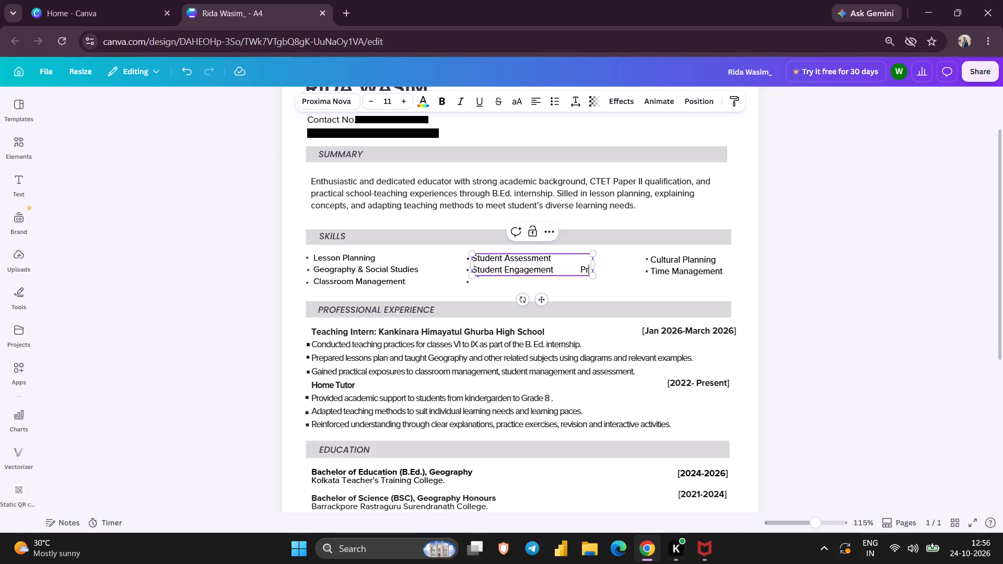
key(BackSpace)
key(BackSpace)
key(Return)
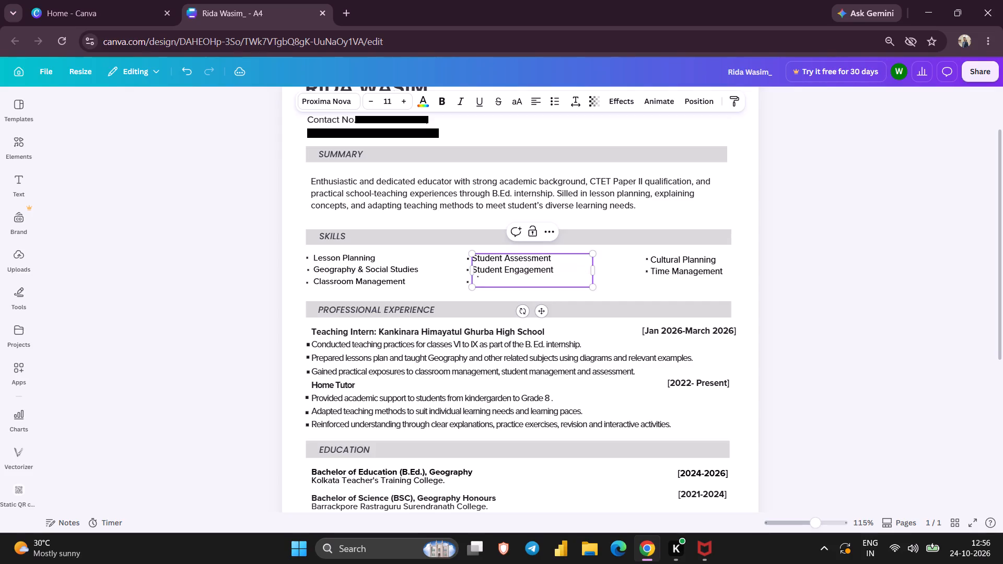
key(m)
text(aps)
key(space)
key(shift+ampersand)
key(space)
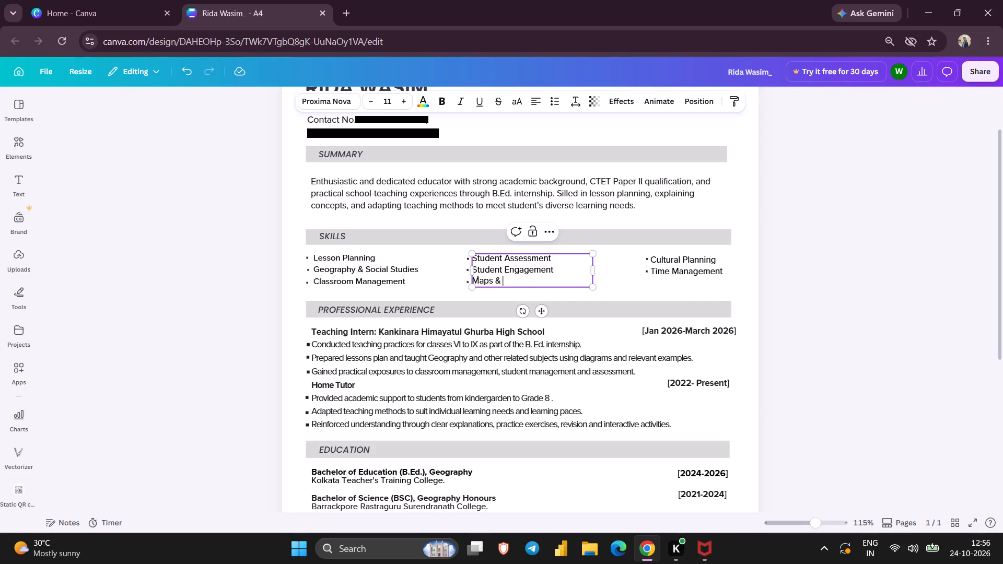
key(d)
text(iagram)
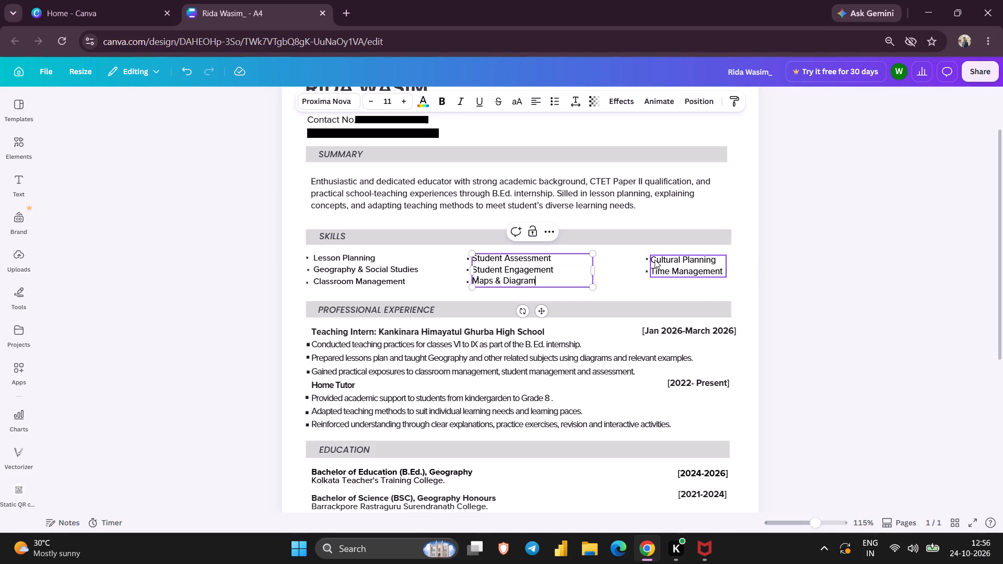
Fine-tune the first Skills column's text and bullets so the three bullets line up vertically beside their entries.
click(320, 260)
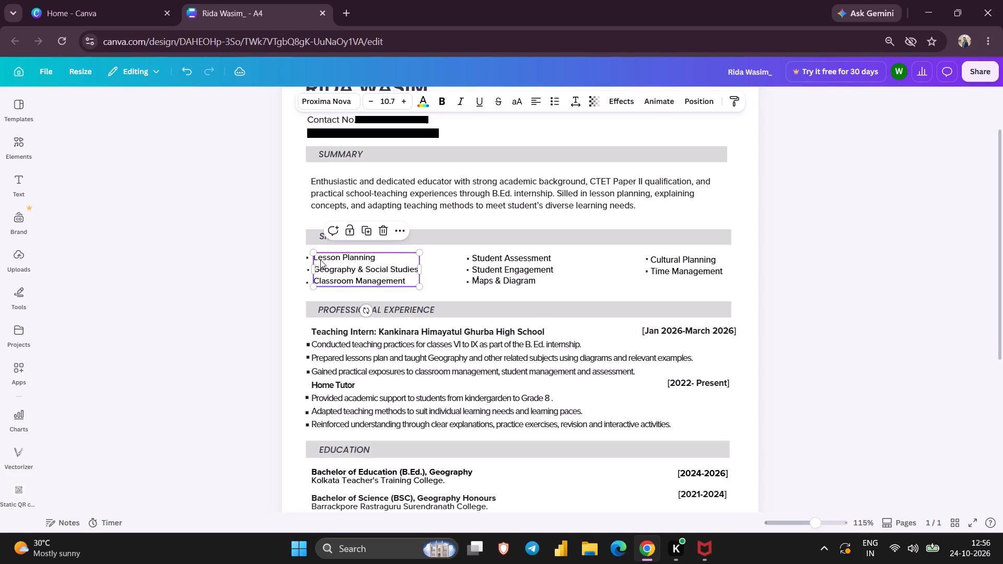
click(259, 264)
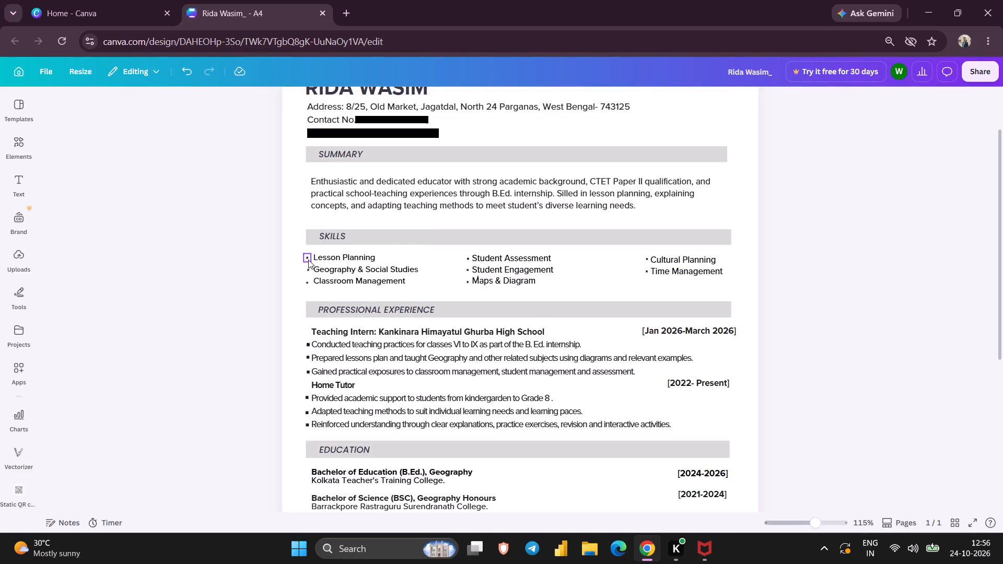
click(308, 260)
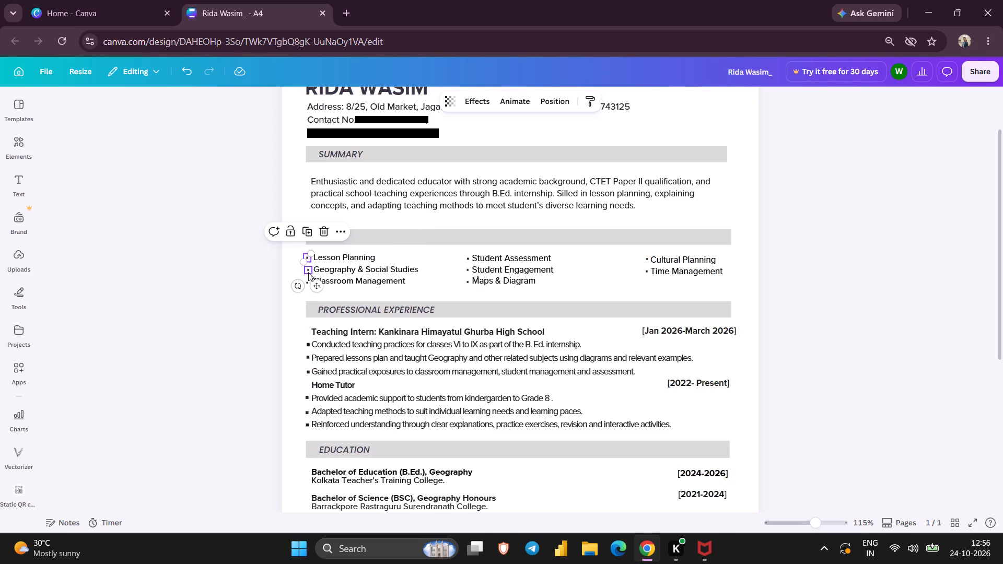
click(306, 269)
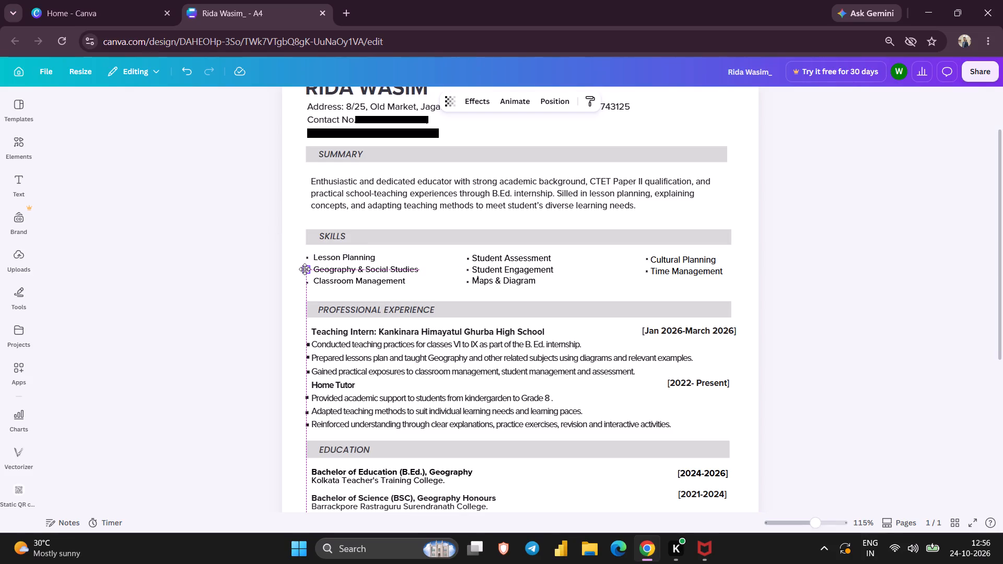
click(260, 278)
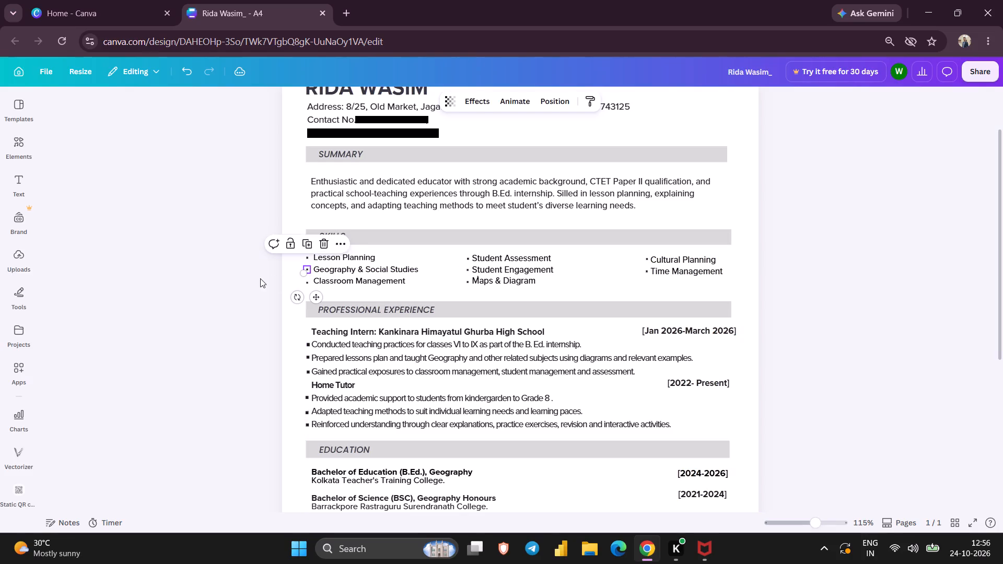
click(308, 284)
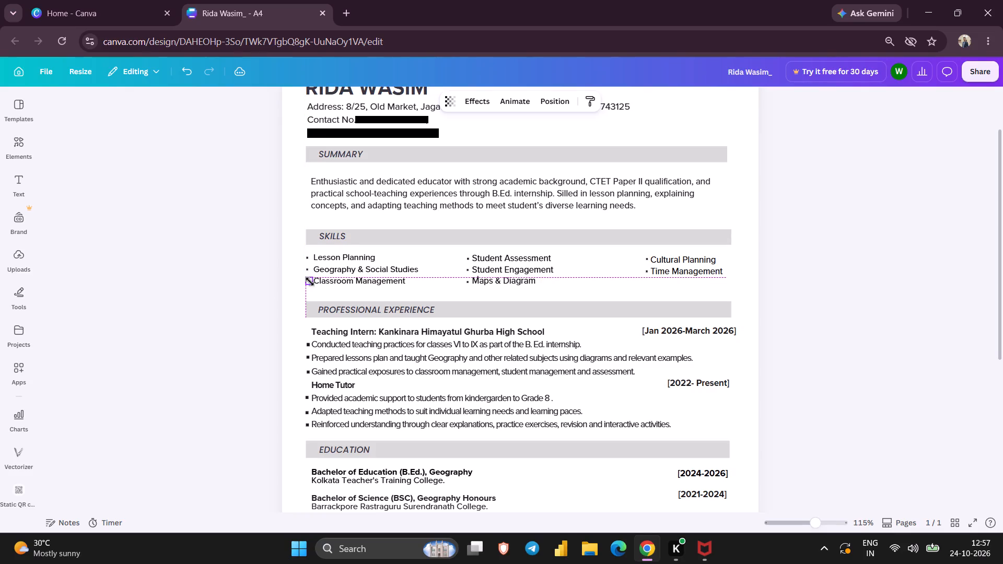
click(261, 289)
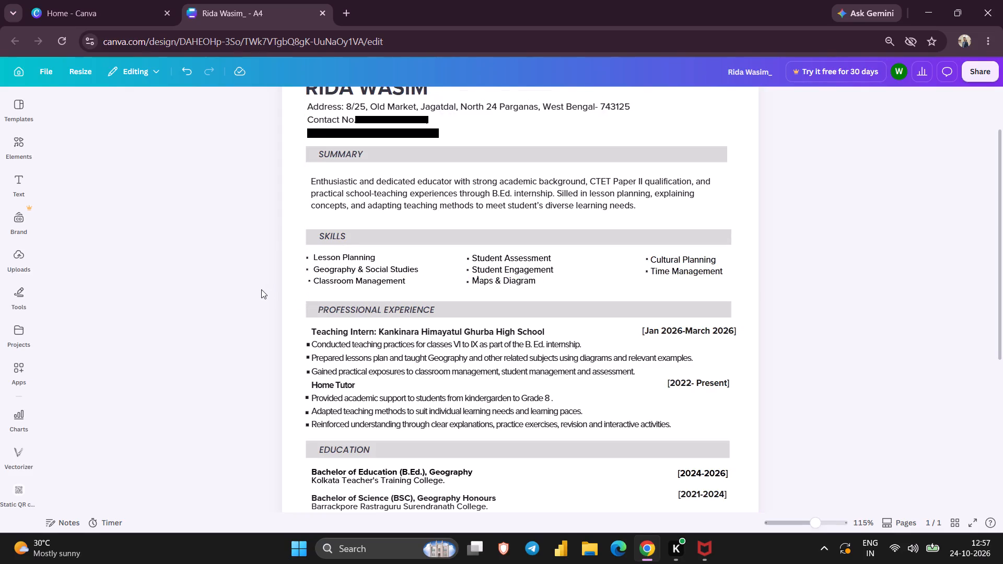
click(308, 281)
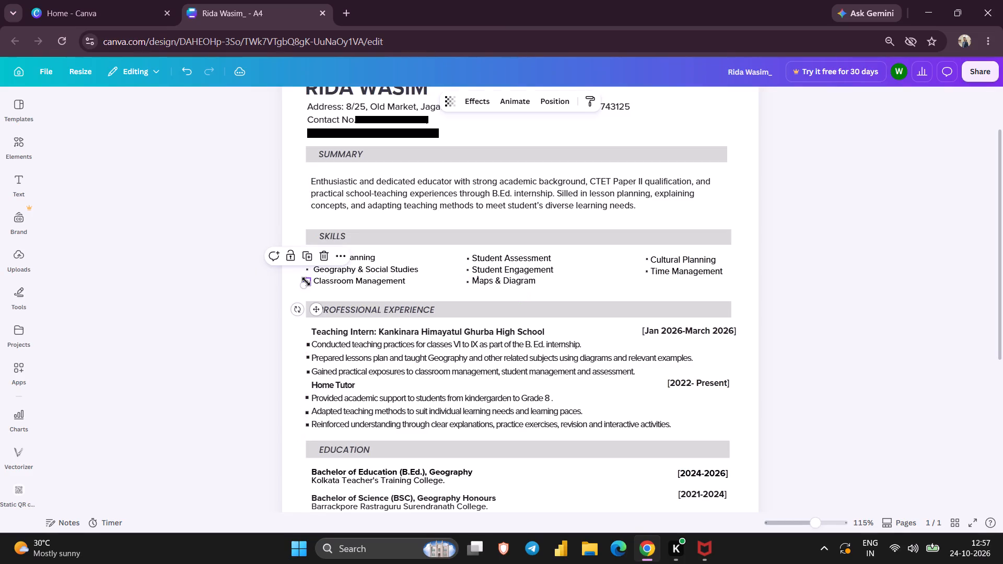
click(301, 278)
Nudge the three bullets of the first Skills column slightly right, closer to their entries.
click(289, 276)
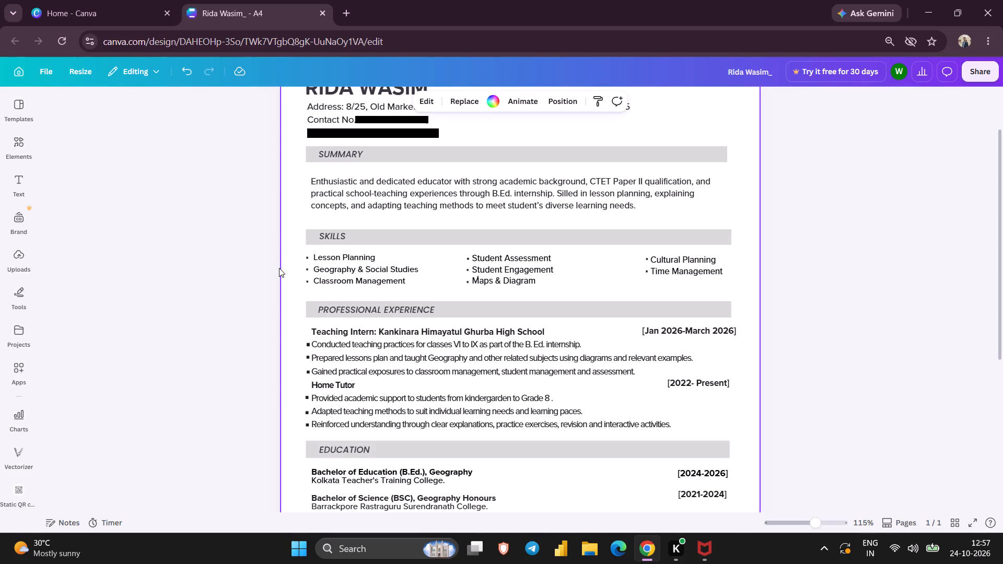
click(307, 260)
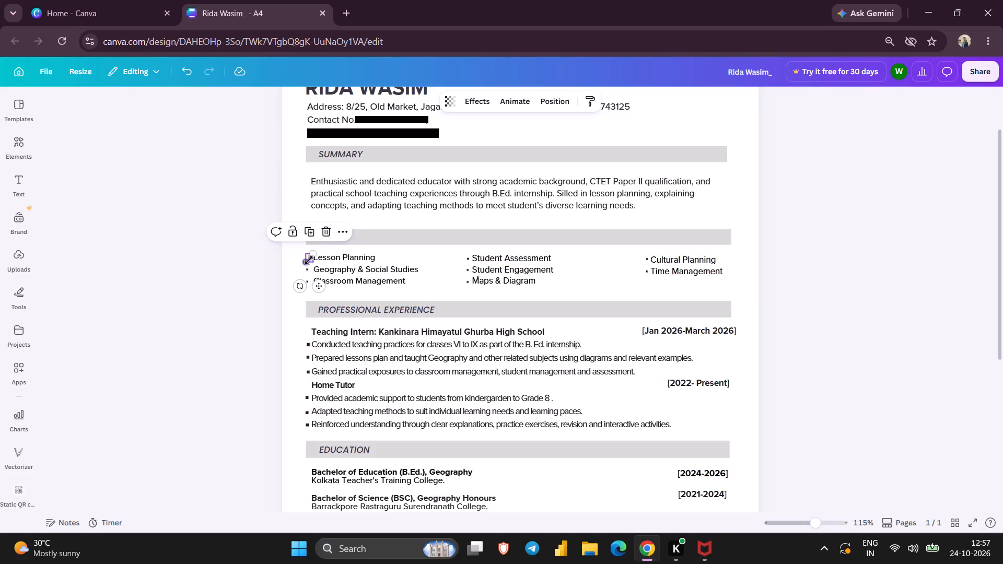
click(289, 261)
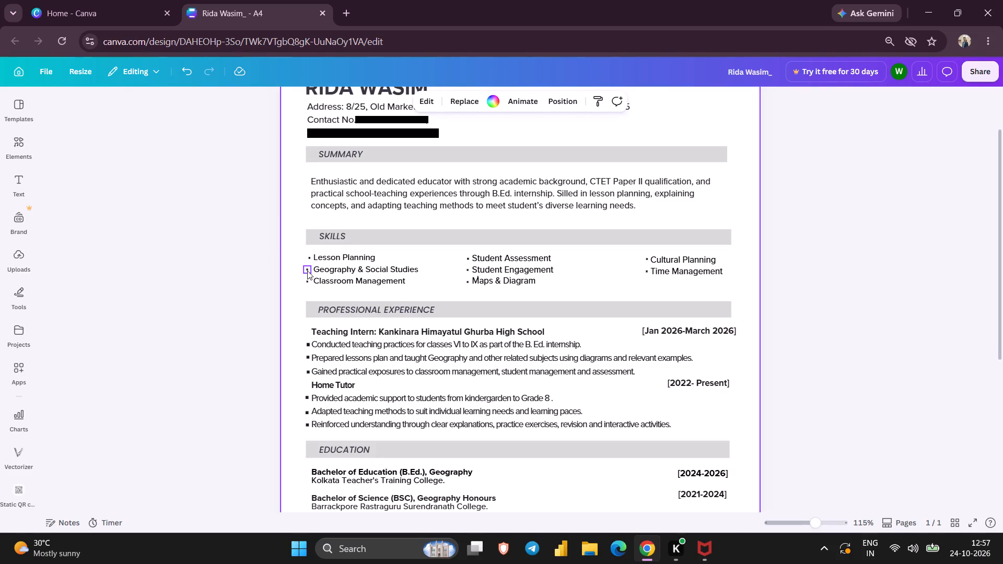
click(307, 271)
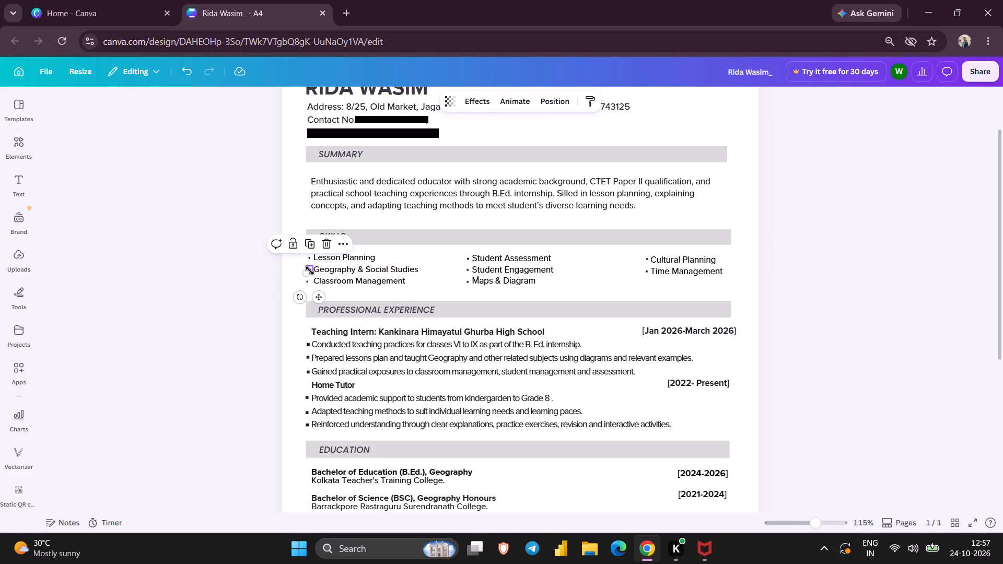
click(296, 265)
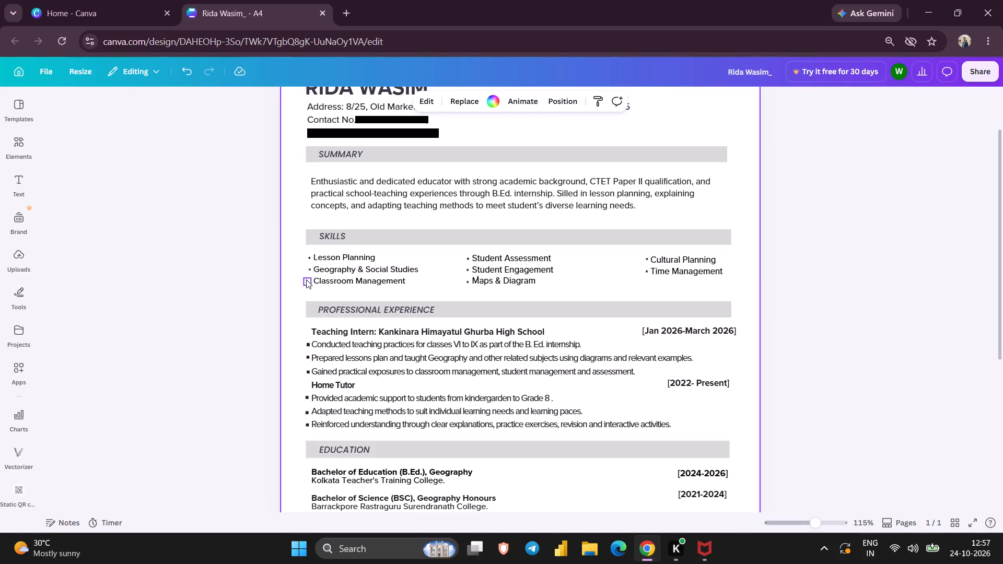
click(306, 280)
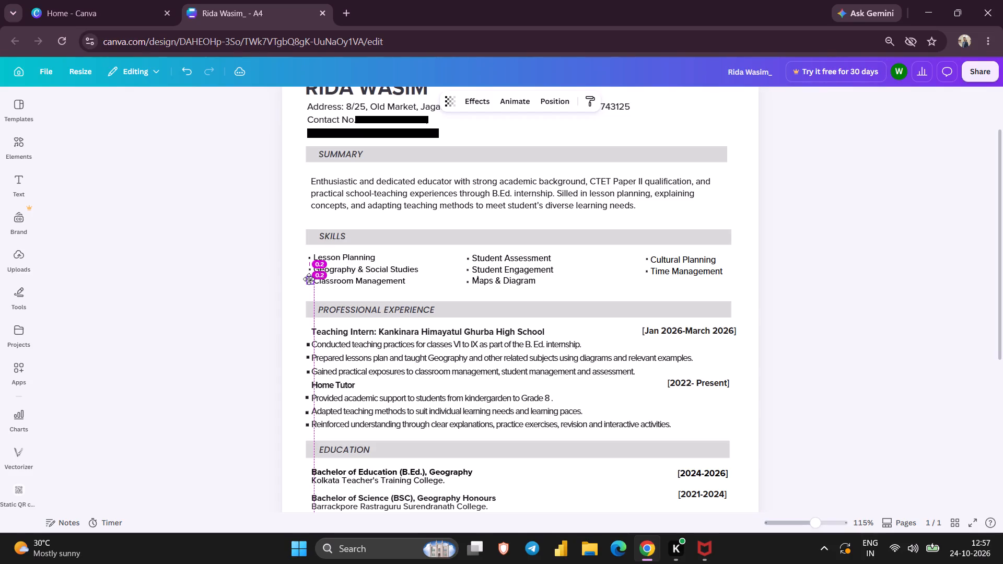
click(296, 276)
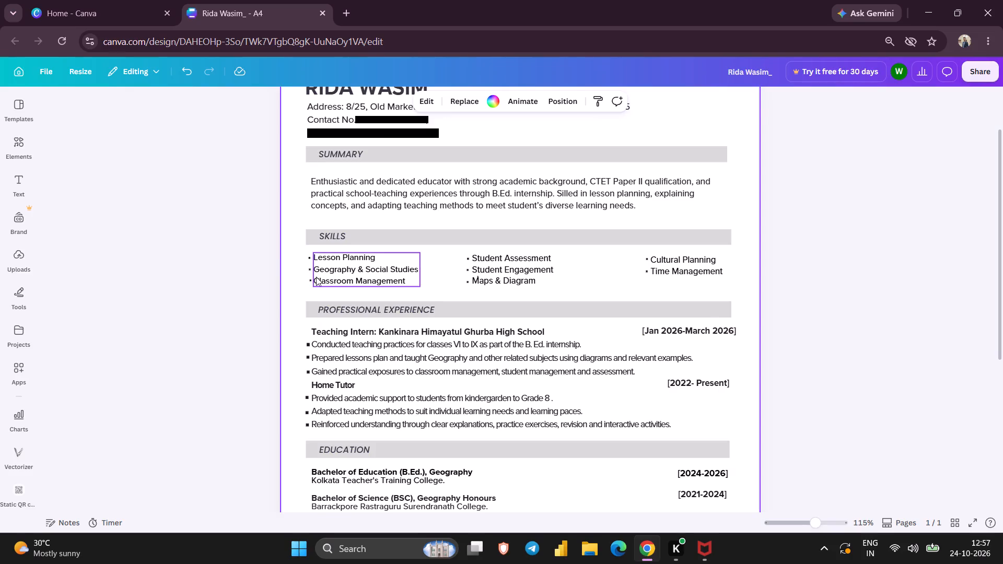
Lower the first Skills column's text to line up with the third column's top edge, and reposition its three bullets beside the entries.
click(331, 277)
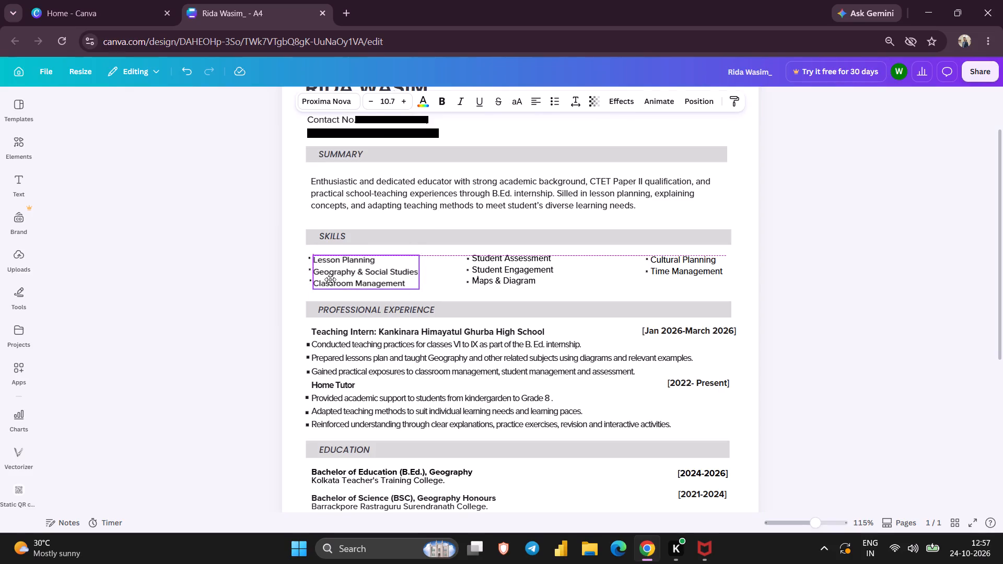
click(291, 272)
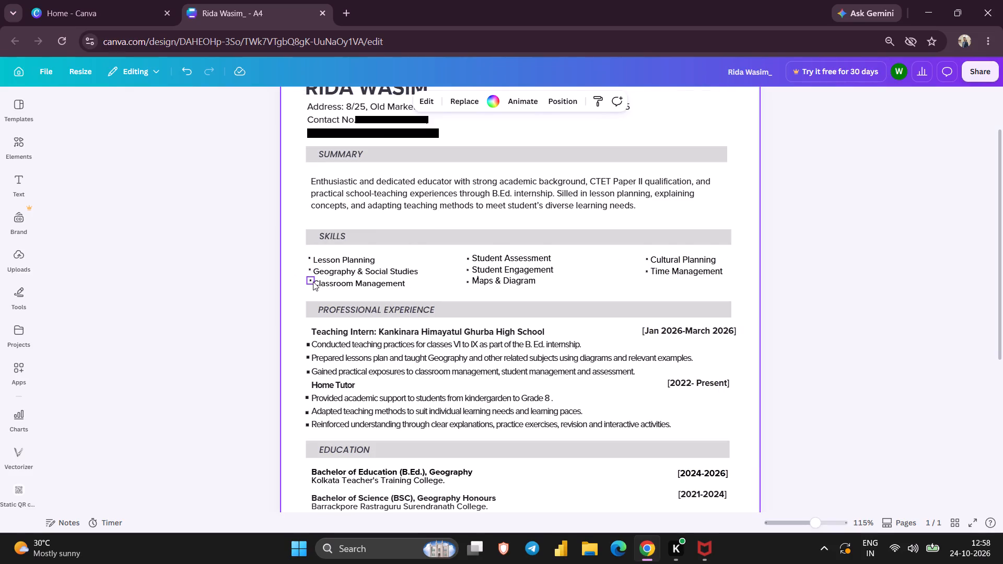
click(313, 281)
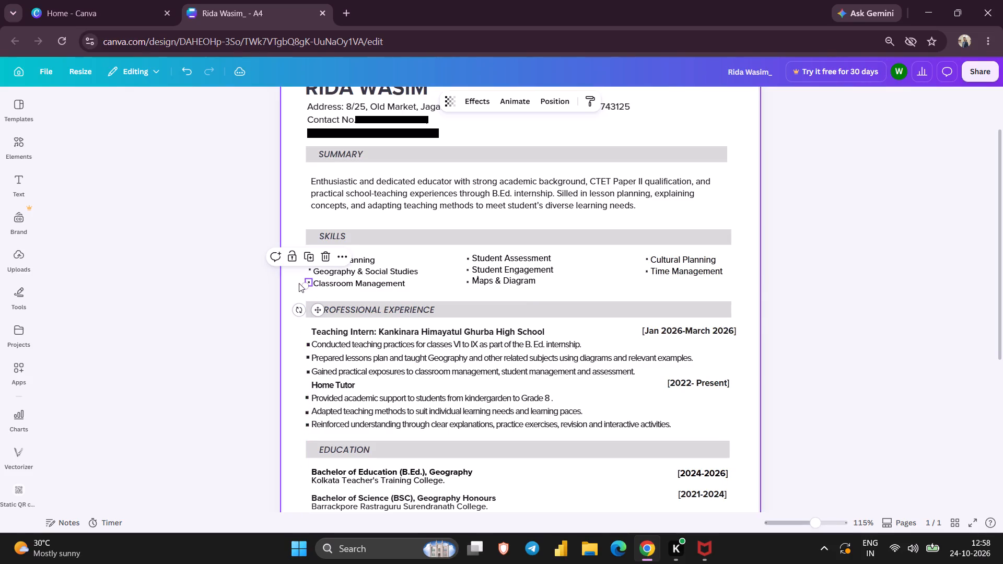
click(299, 283)
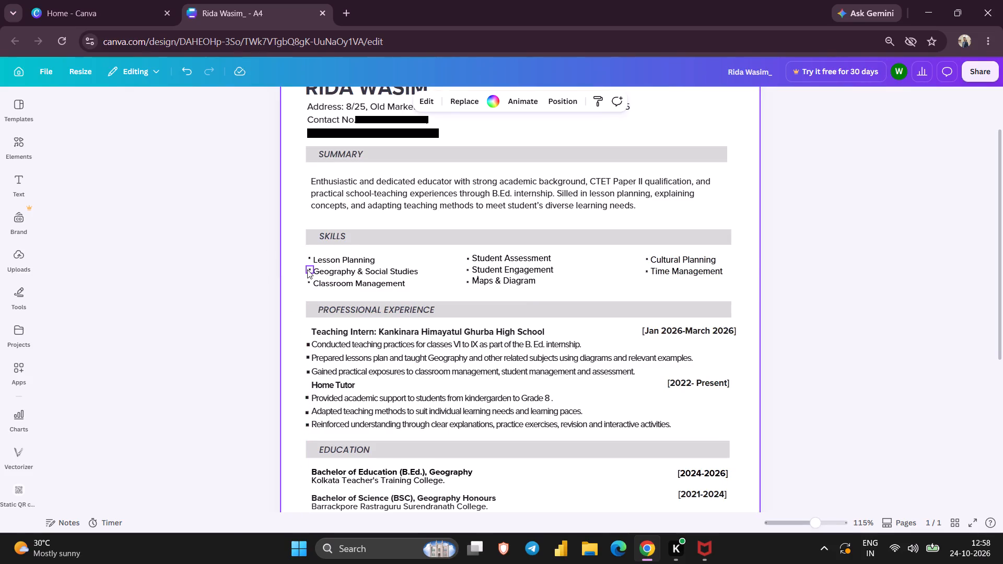
click(308, 269)
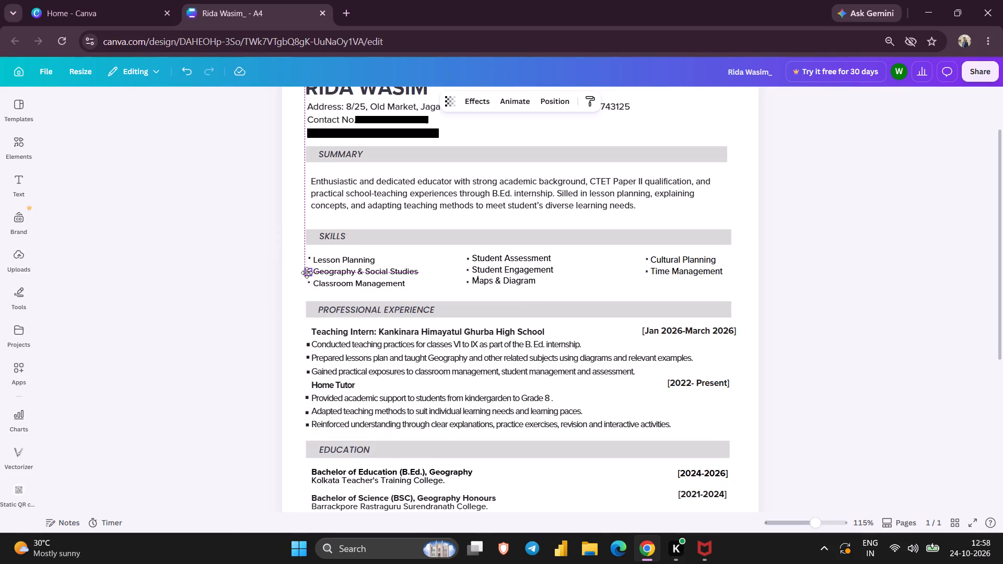
click(294, 268)
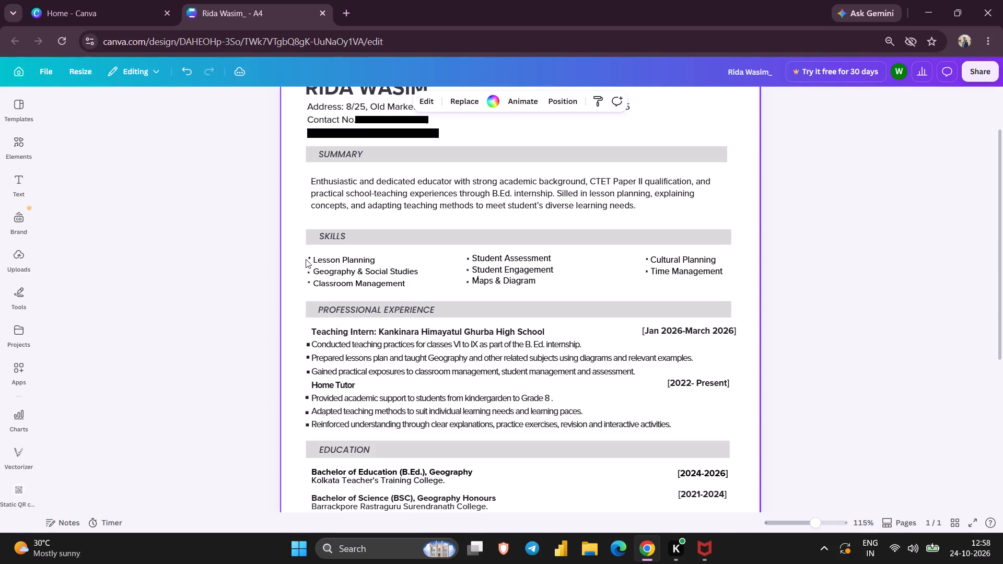
click(307, 257)
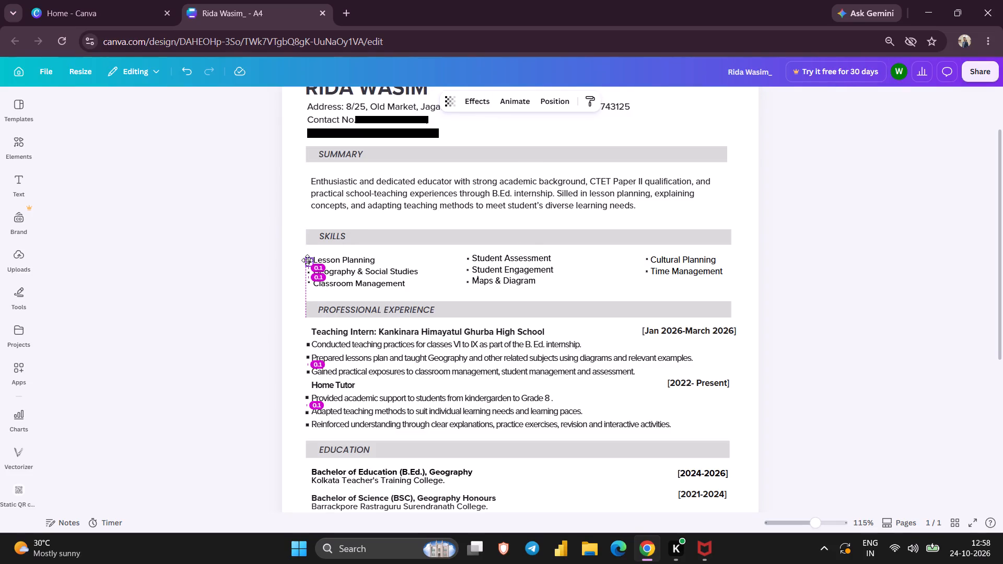
click(299, 259)
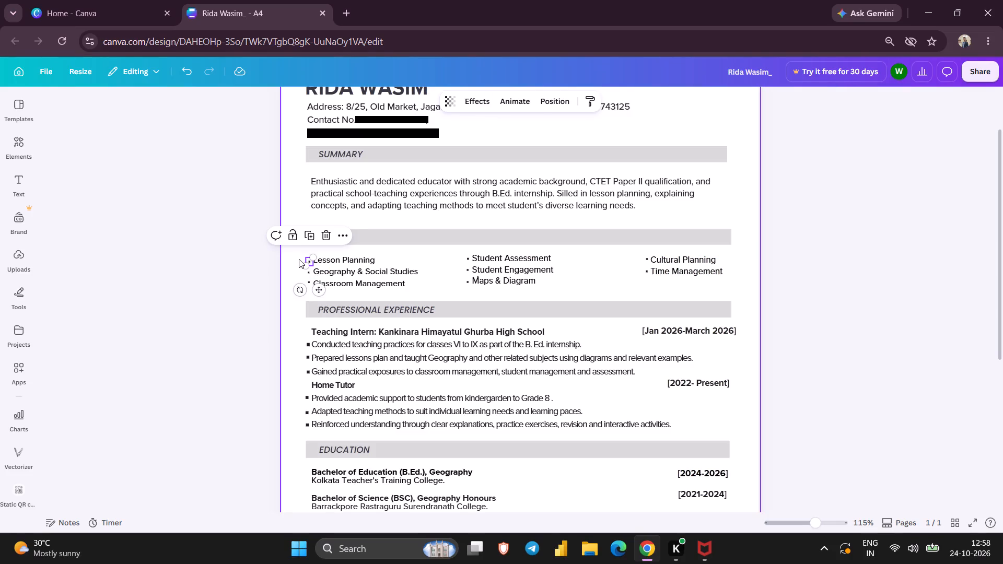
Fine-tune the bullet beside "Lesson Planning" so it is level with the entry and in line with the bullets below.
click(308, 261)
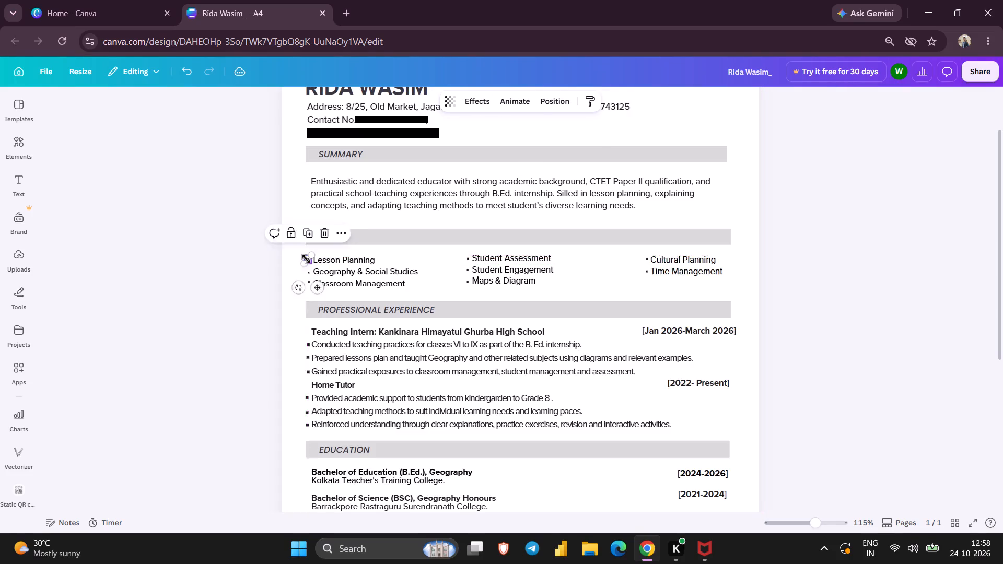
click(295, 259)
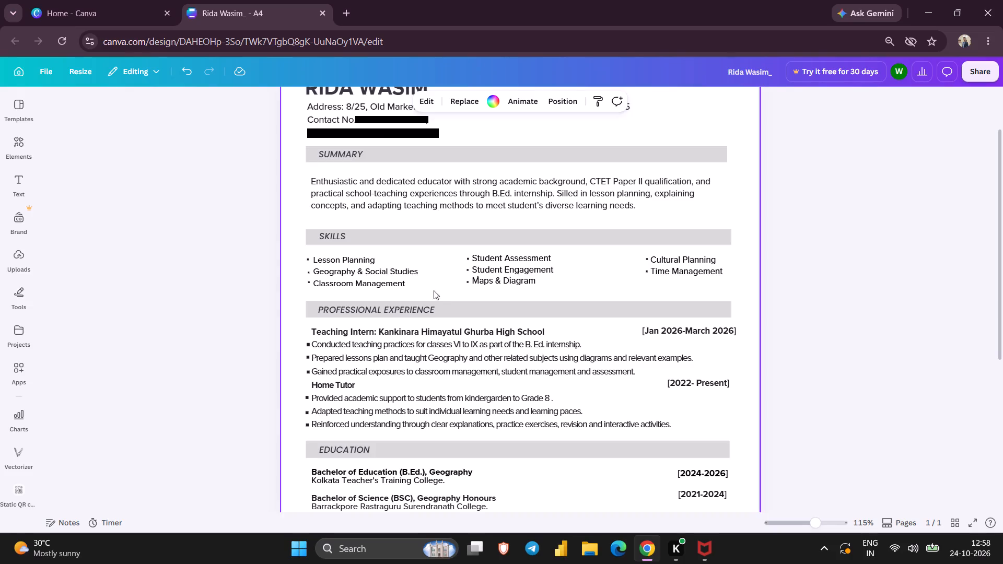
click(308, 258)
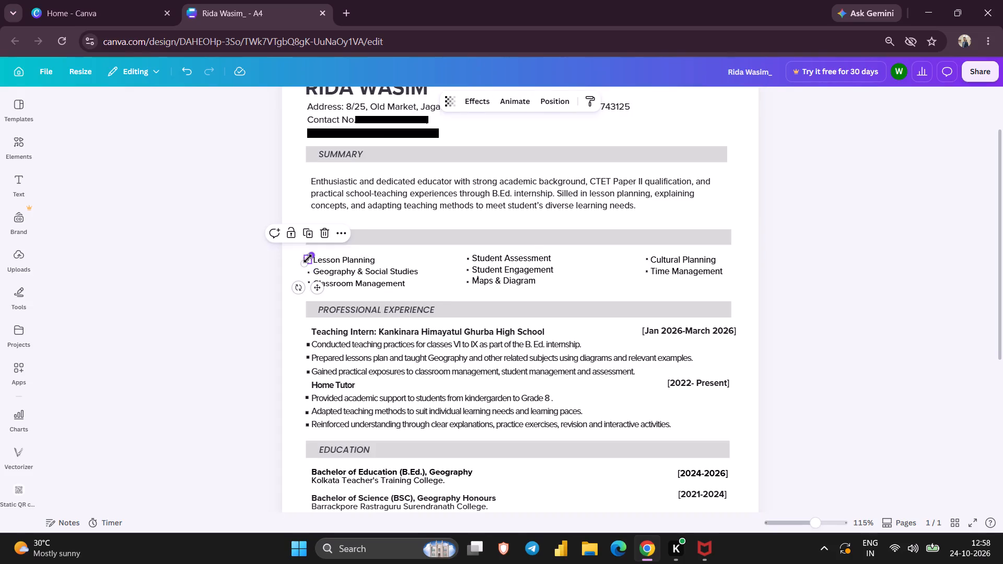
click(269, 266)
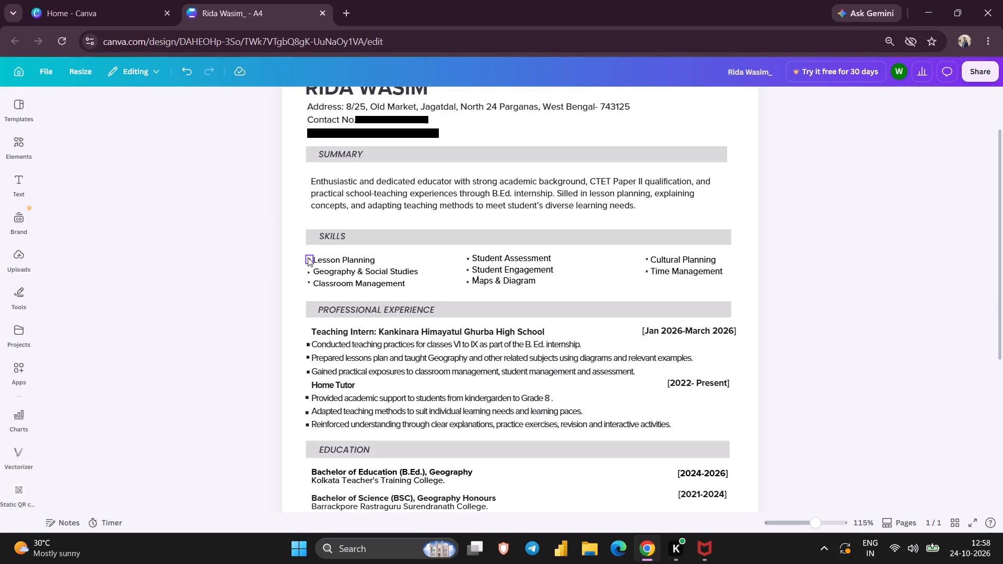
click(308, 257)
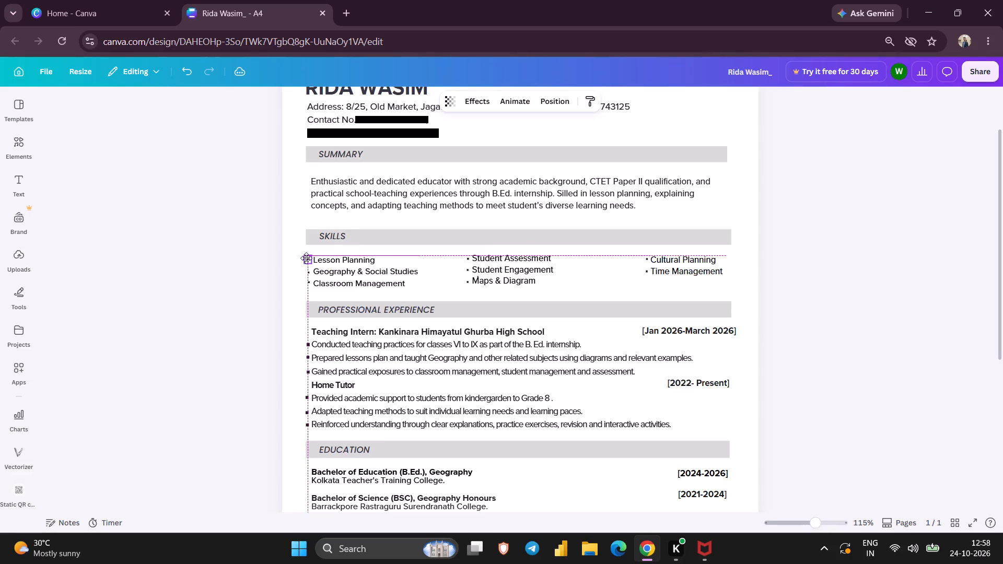
click(296, 260)
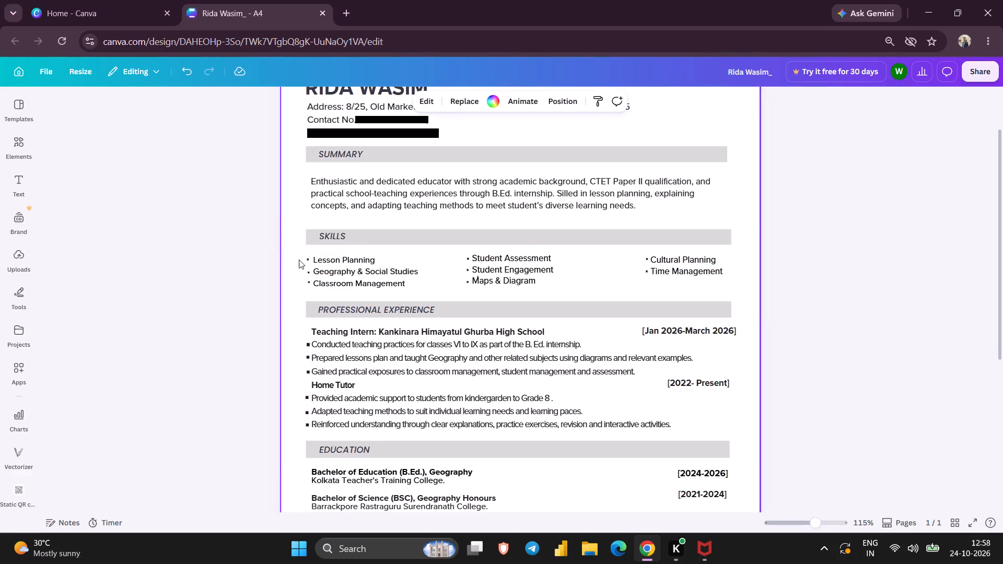
click(306, 260)
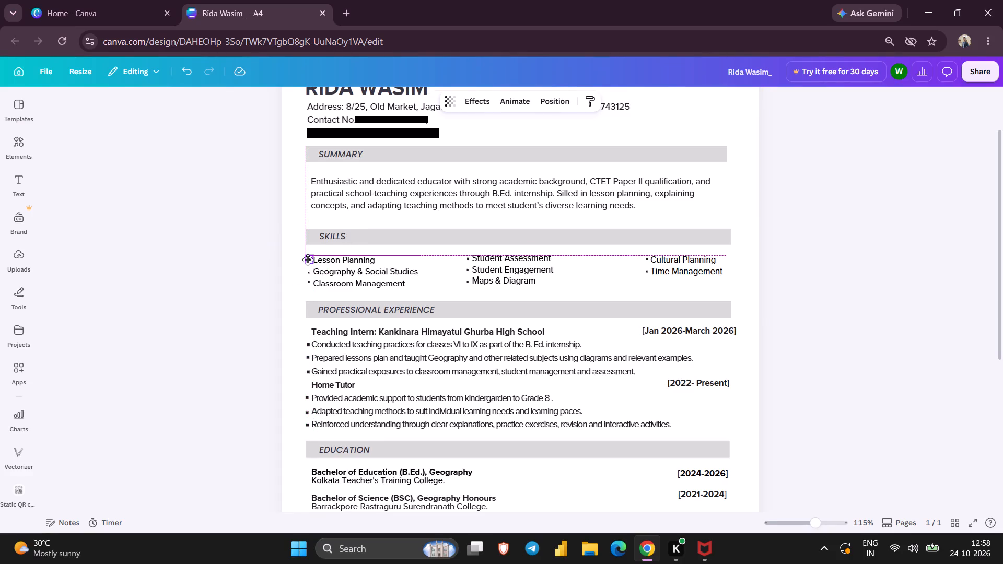
click(284, 268)
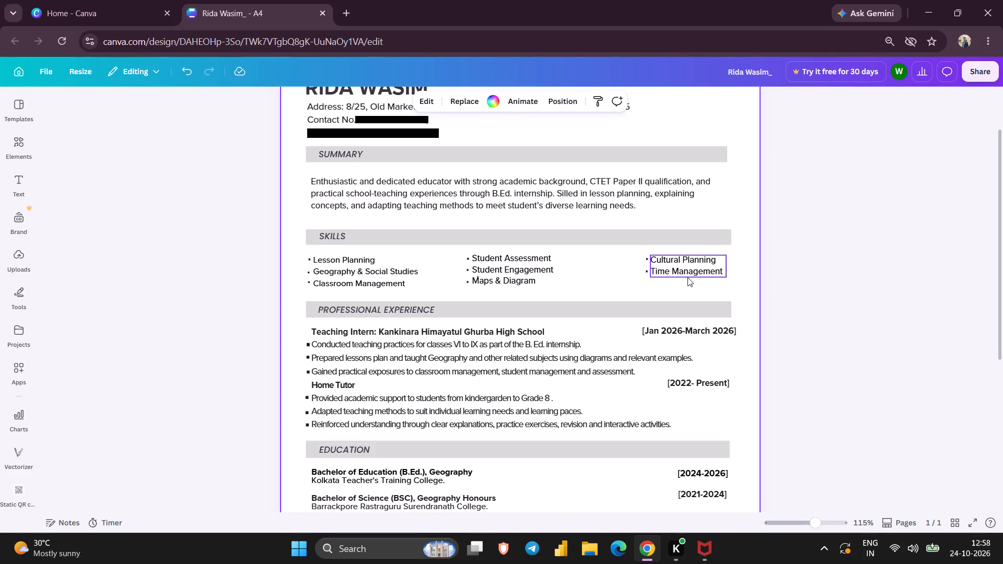
Replace the "Cultural Planning" entry in the third Skills column with "Differenciated Instrction".
double_click(712, 261)
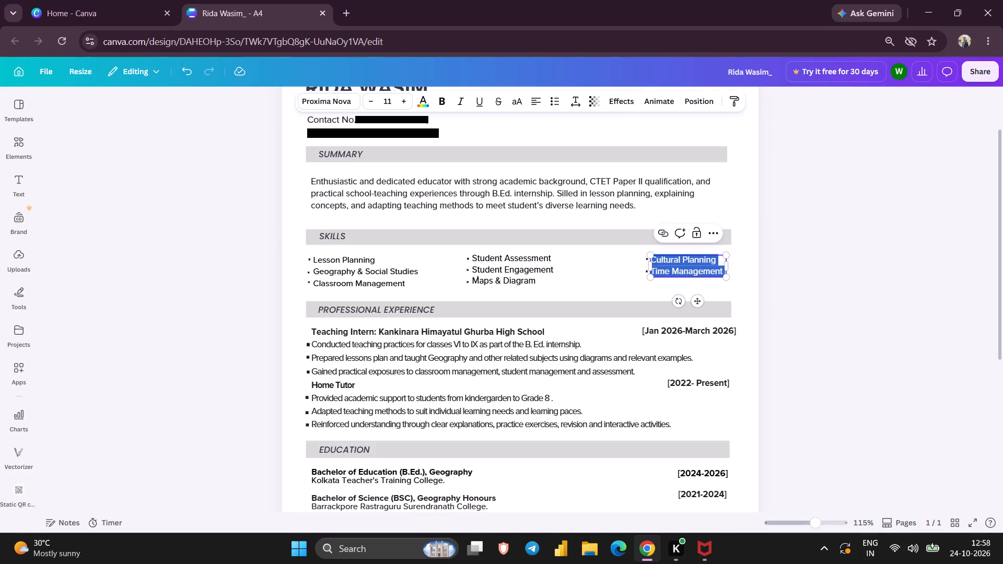
click(716, 261)
key(BackSpace)
key(BackSpace)
key(BackSpace)
key(BackSpace)
key(BackSpace)
key(BackSpace)
key(BackSpace)
key(BackSpace)
key(BackSpace)
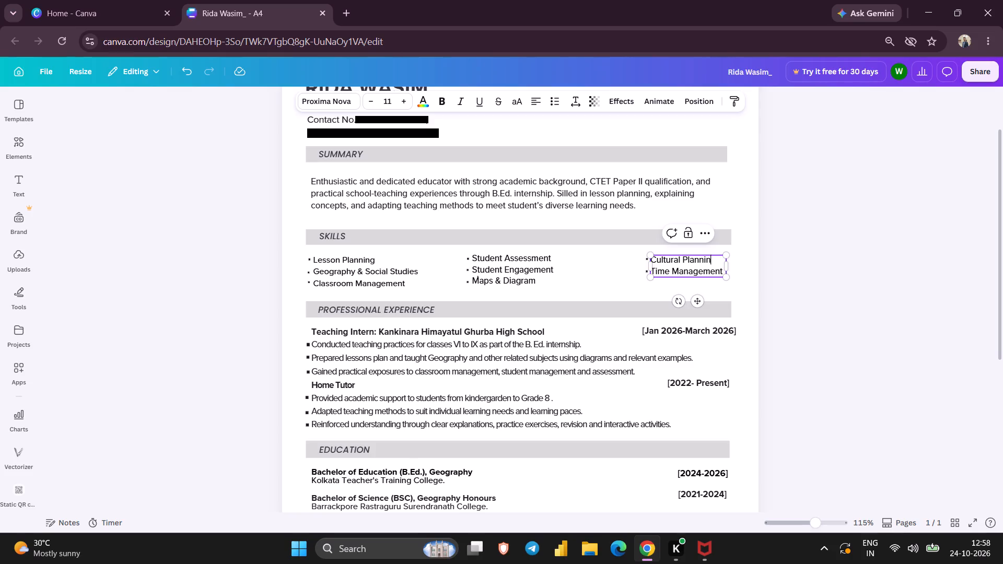
key(BackSpace)
key(BackSpace)
key(BackSpace)
key(BackSpace)
key(BackSpace)
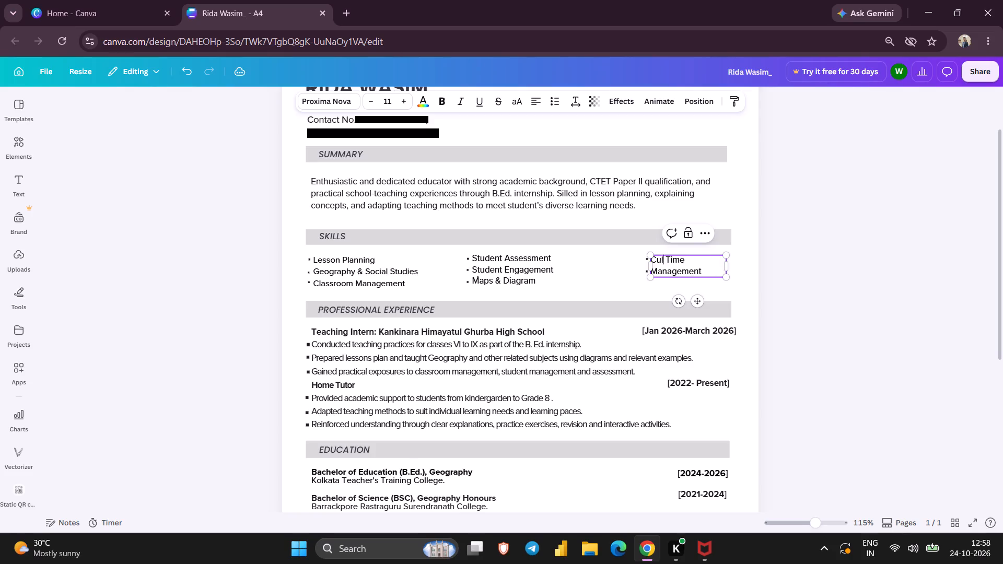
key(BackSpace)
key(BackSpace)
key(BackSpace)
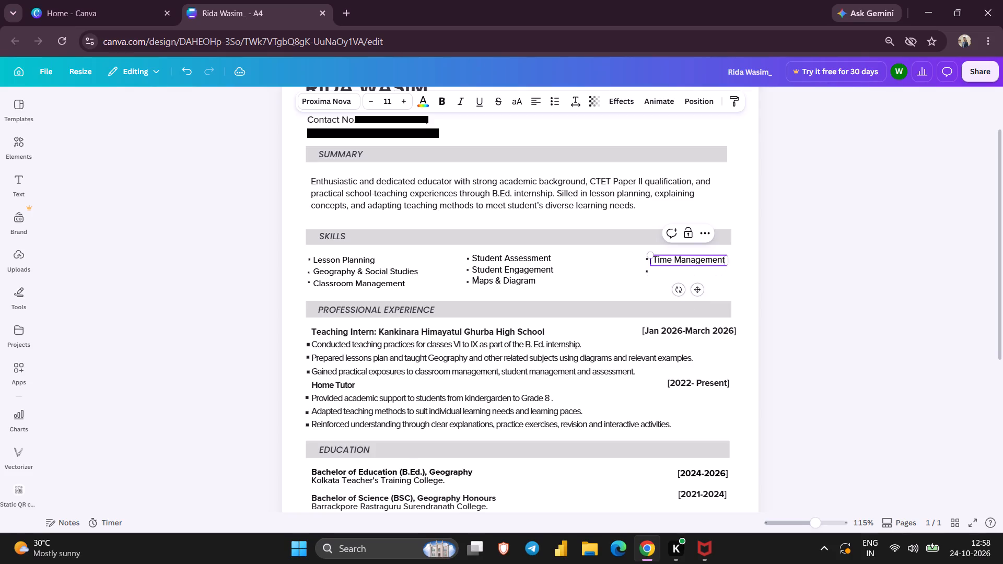
key(d)
text(iffer)
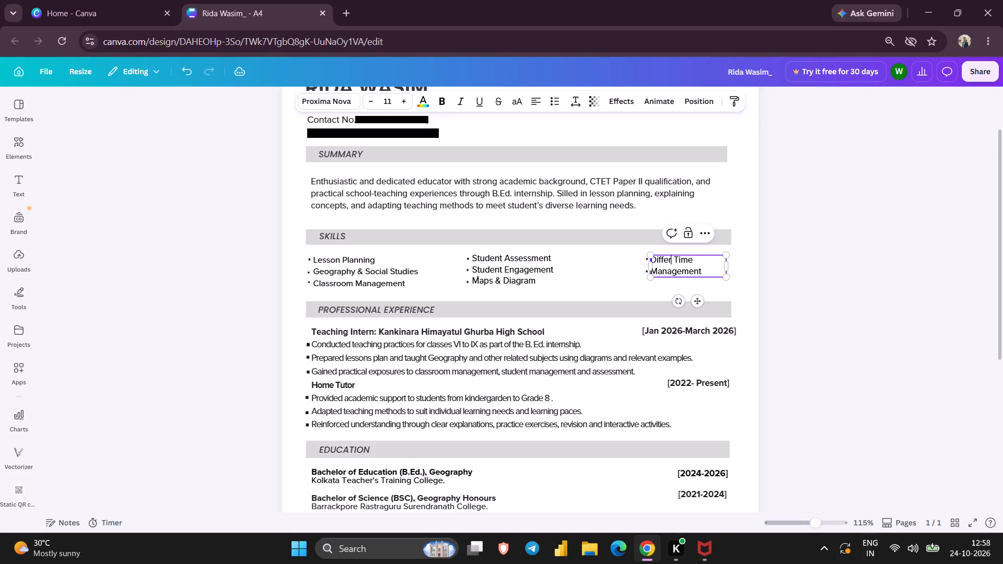
key(e)
text(nciated)
key(space)
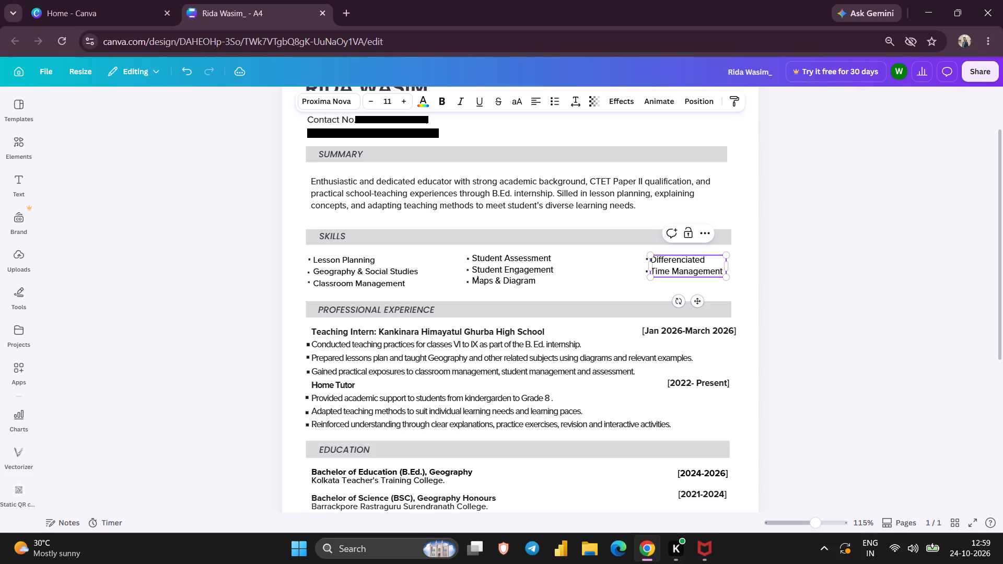
key(i)
text(nstr)
text(ctio)
key(n)
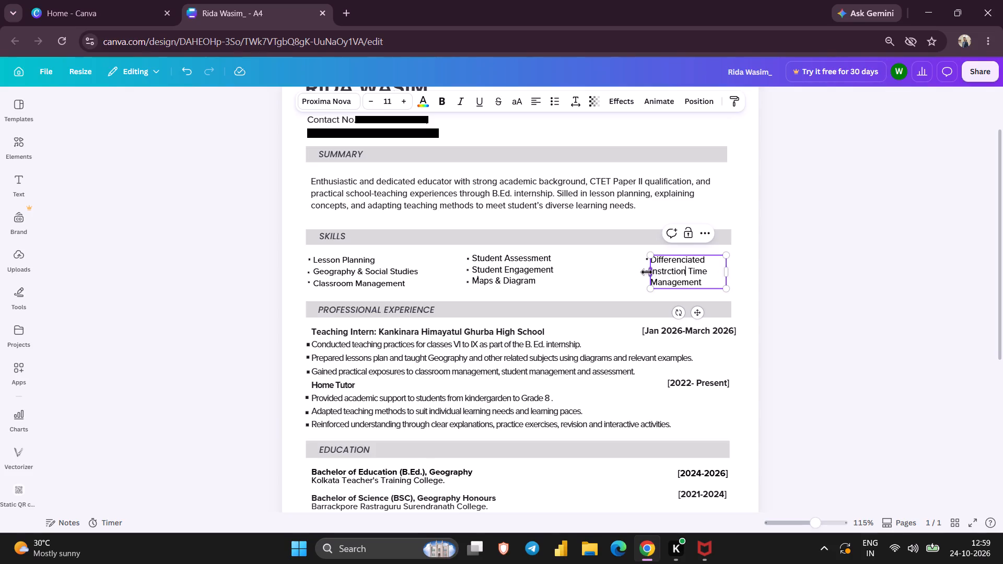
Widen the third Skills column's text box on both sides to about 4.2 so its first entry fits on one line.
drag(647, 272, 630, 272)
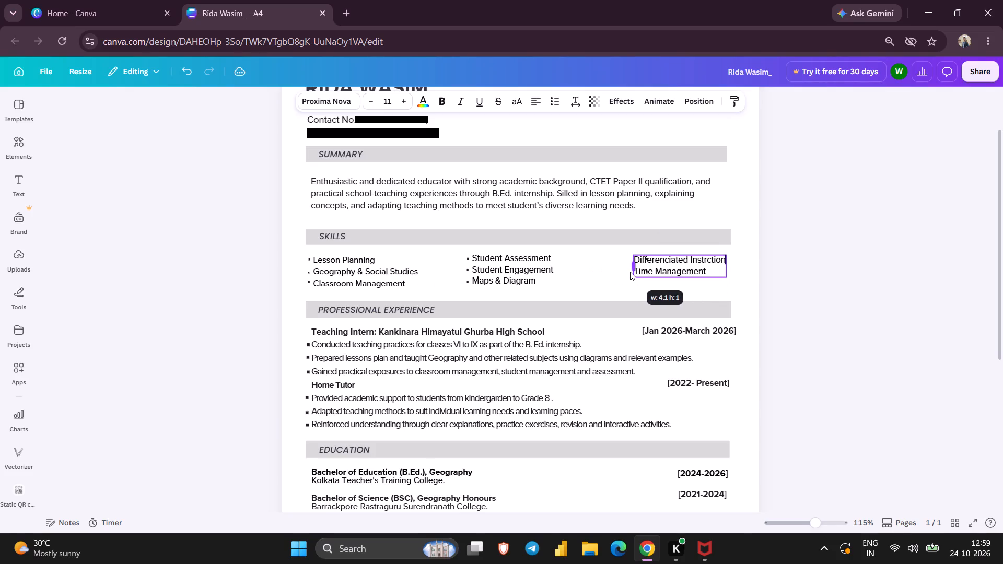
drag(630, 272, 629, 272)
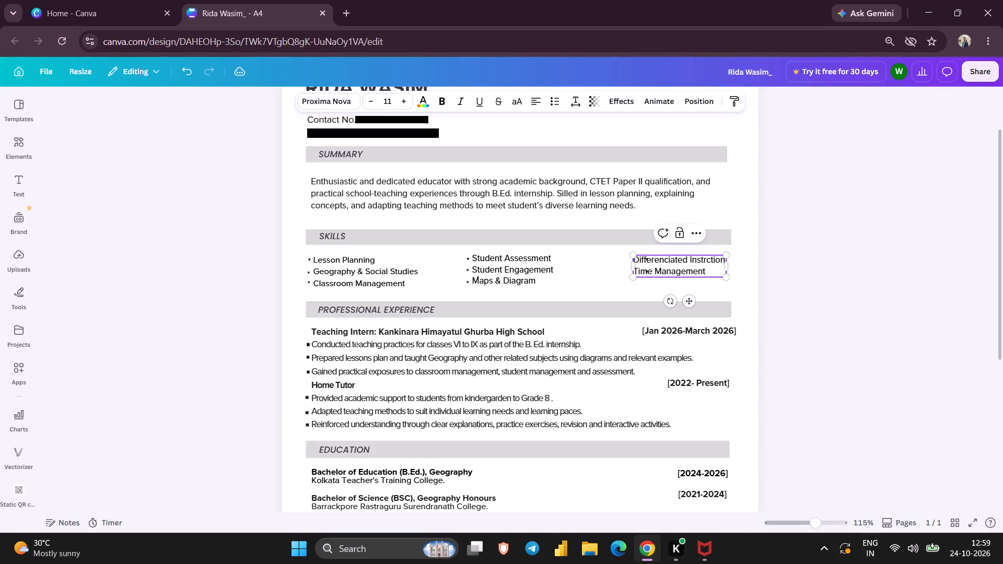
drag(727, 267, 729, 267)
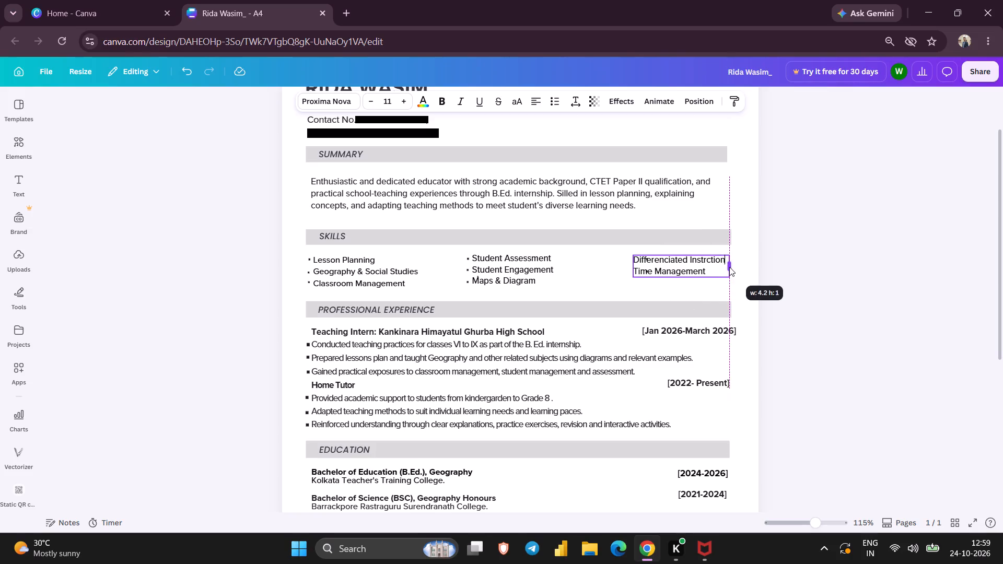
Adjust both sides of the third Skills column's text box so it ends level with the grey heading bar and starts slightly further in.
drag(729, 267, 731, 267)
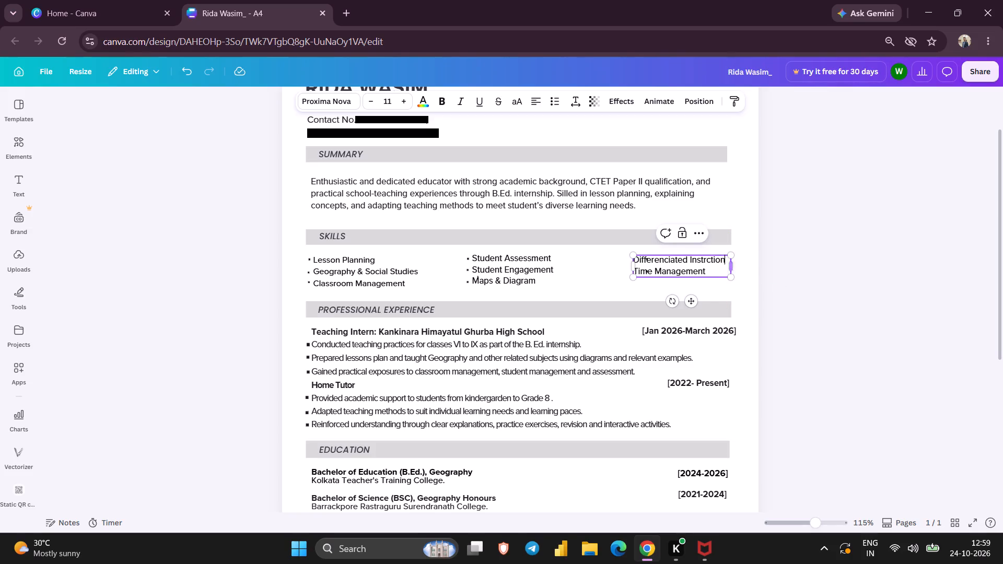
click(633, 268)
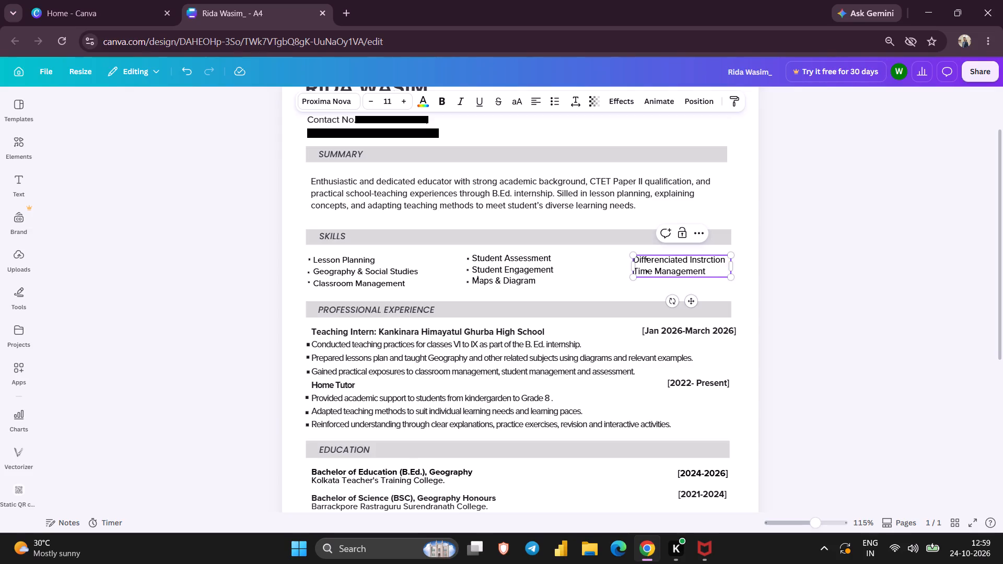
click(633, 268)
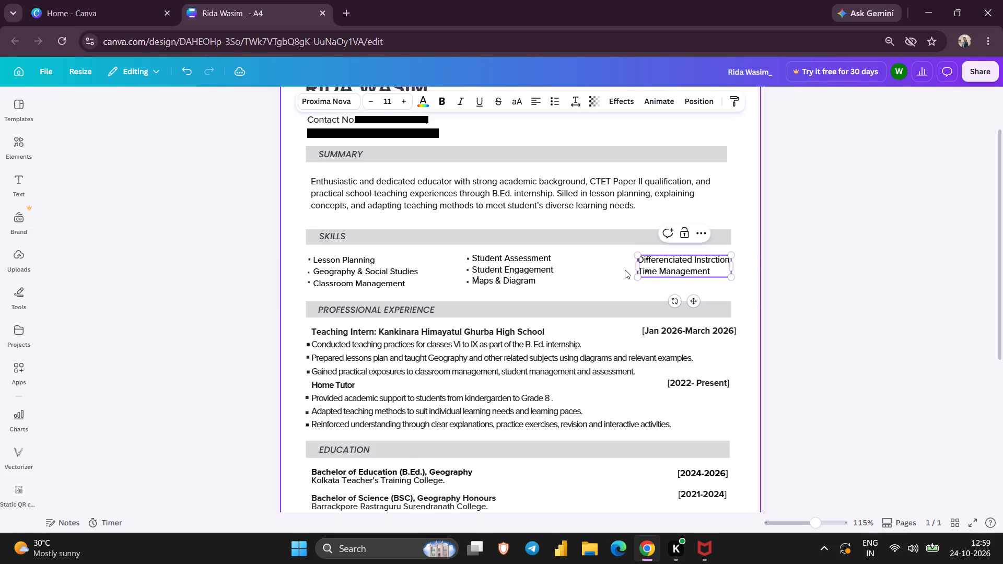
click(625, 269)
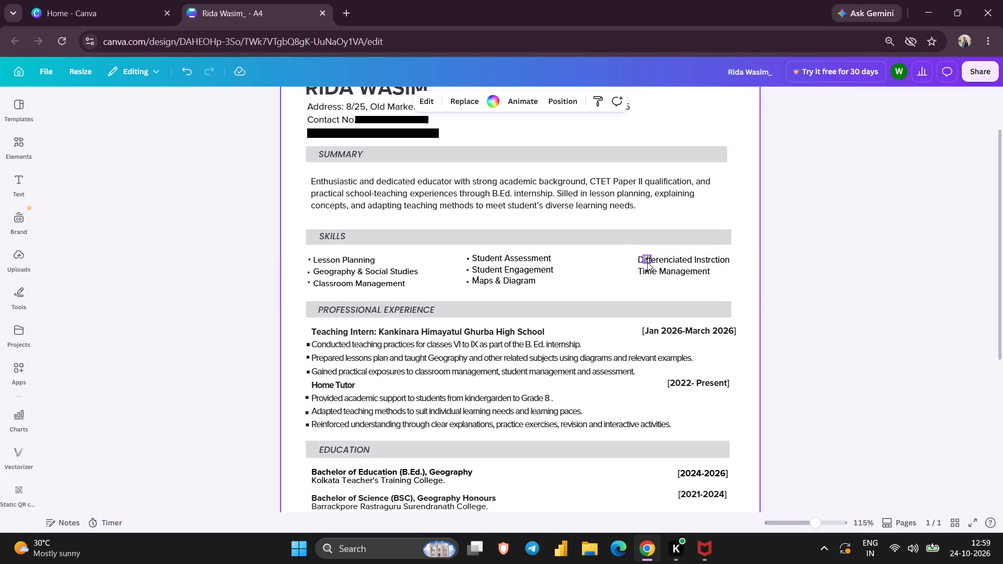
Move the overlapping bullet just in front of "Differenciated Instrction" in the third Skills column, level with the entry.
drag(646, 261, 636, 261)
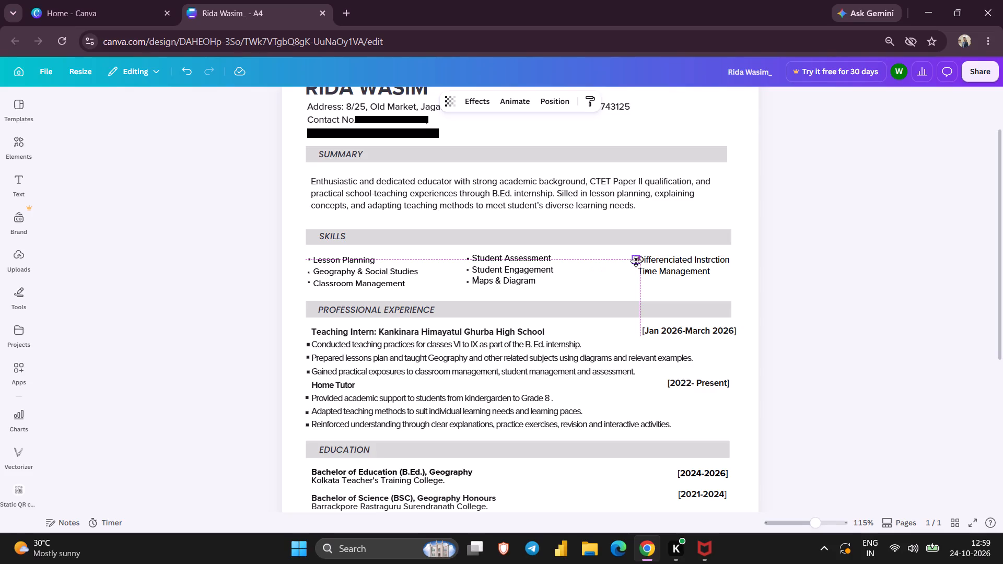
drag(636, 261, 634, 261)
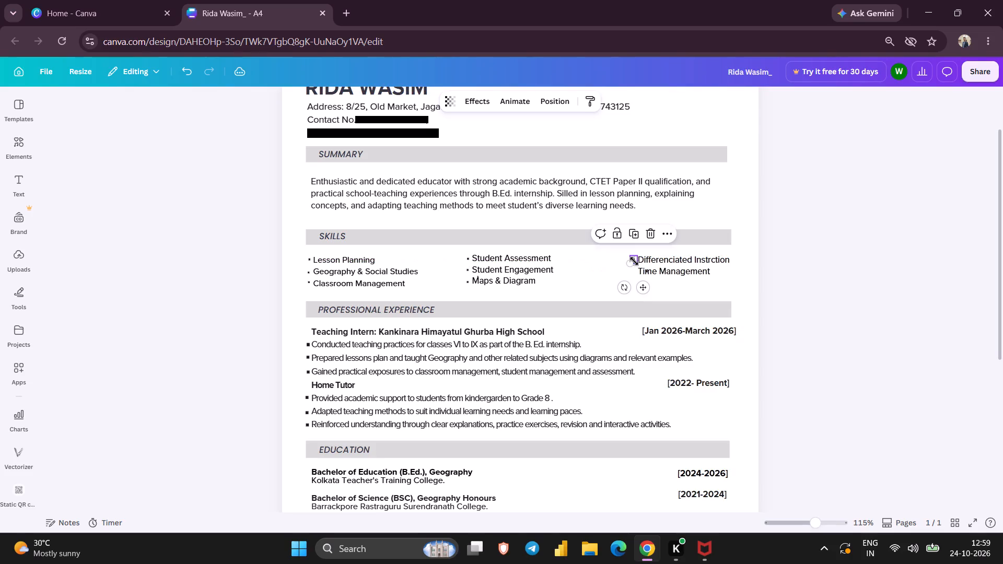
click(623, 264)
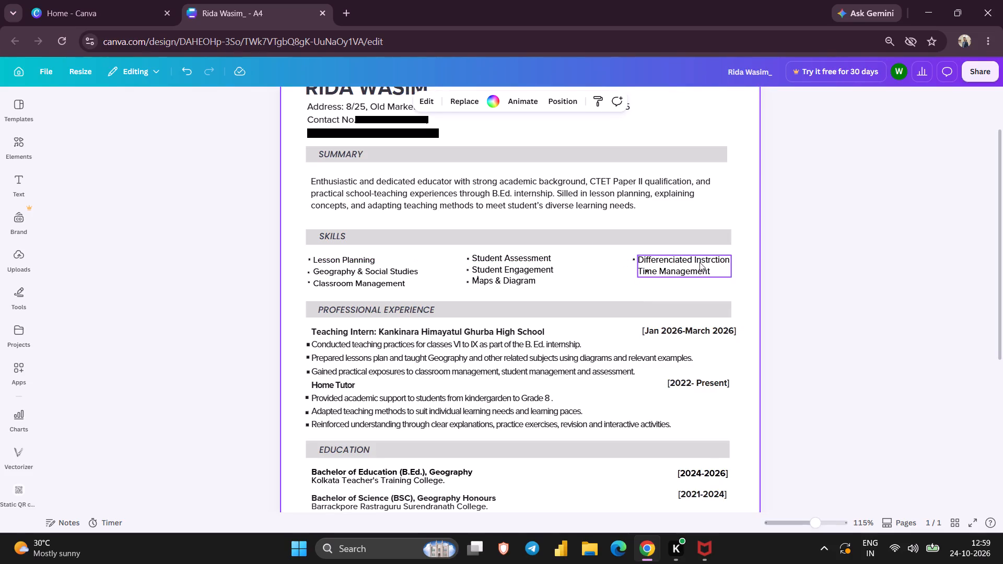
Widen the third Skills column's text box on its outer side to about 4.5.
click(724, 257)
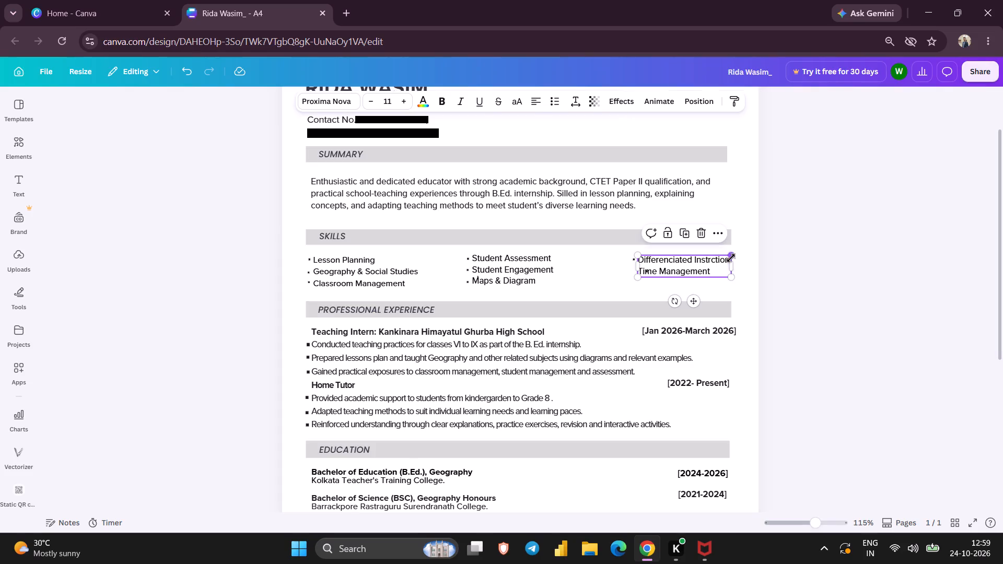
triple_click(727, 259)
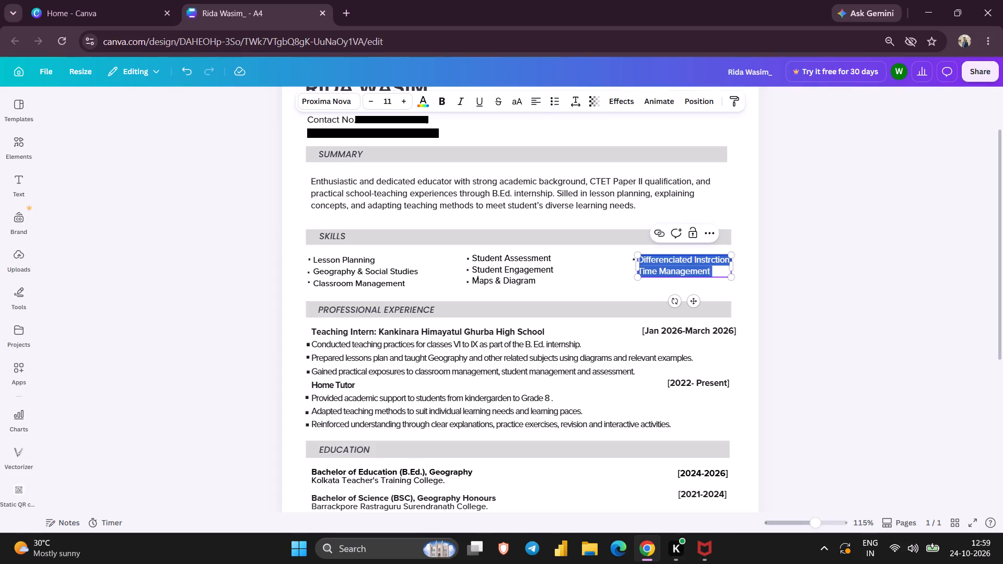
click(727, 259)
double_click(727, 259)
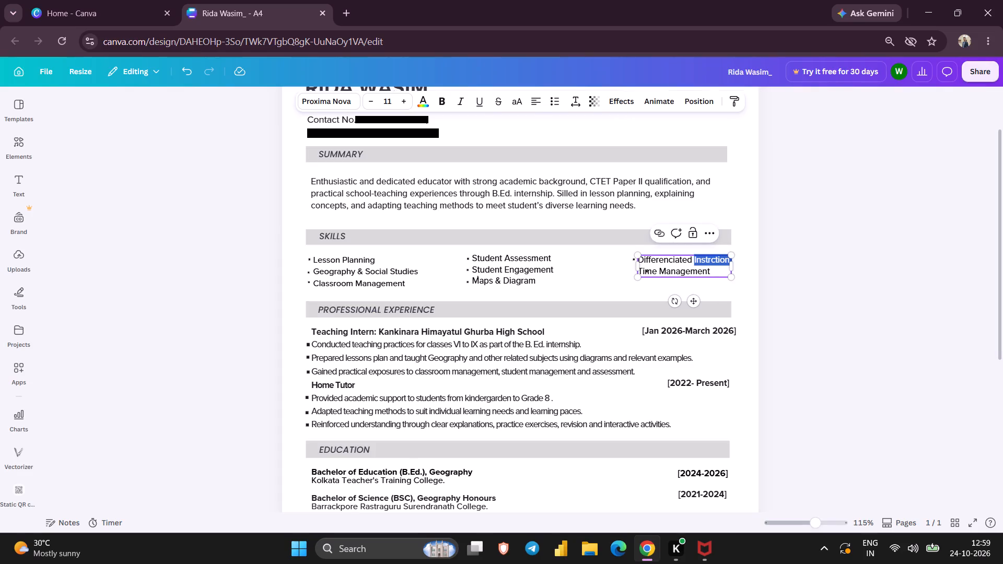
double_click(727, 259)
drag(734, 266, 743, 265)
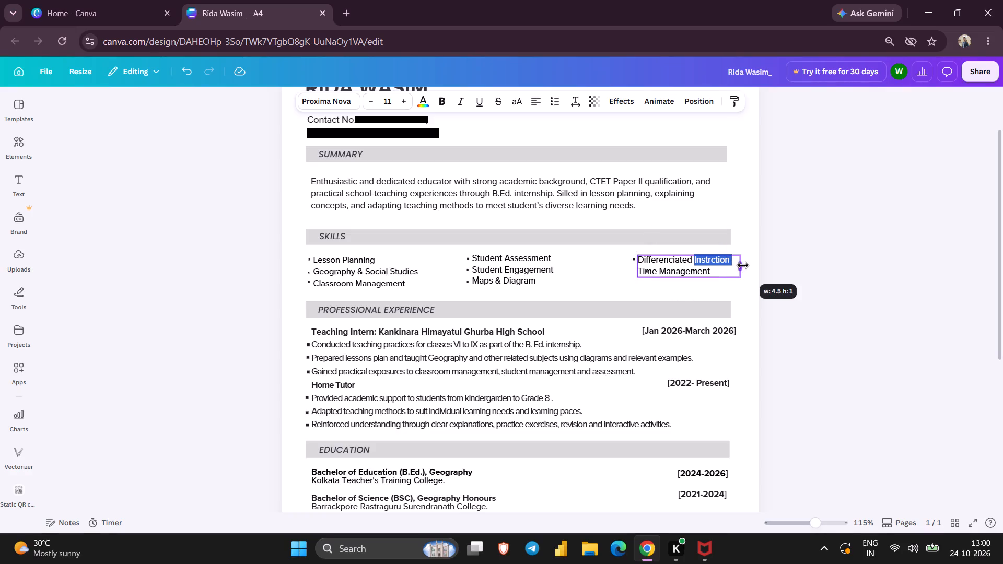
Add the entry "Commnication Skills" on its own line between "Differenciated Instrction" and "Time Management" in the third Skills column.
click(728, 262)
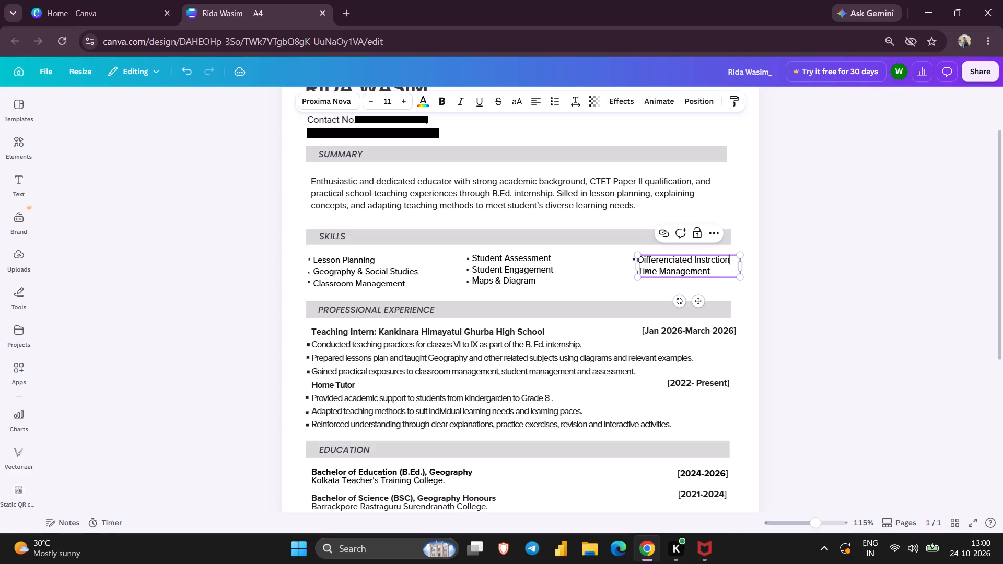
key(Return)
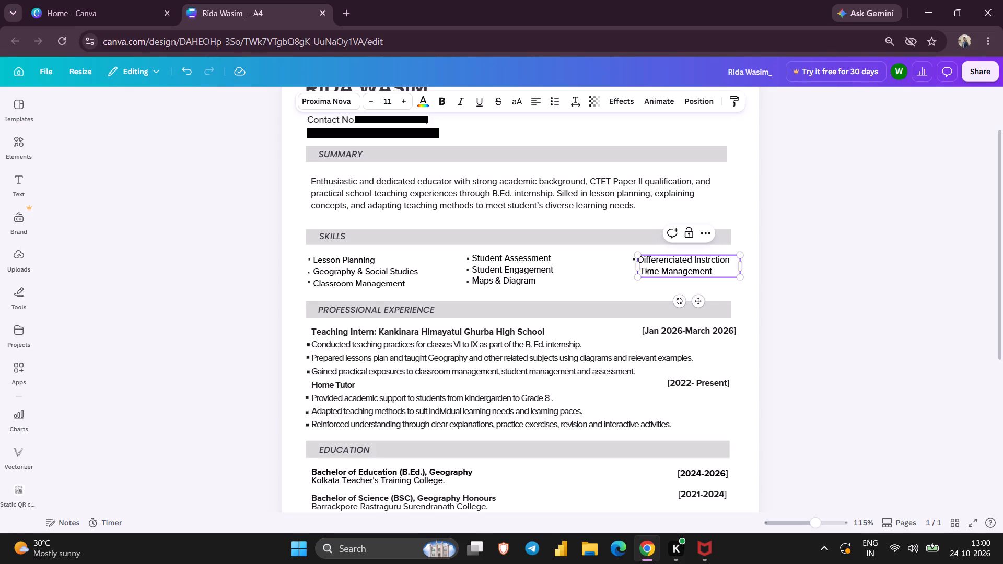
key(Return)
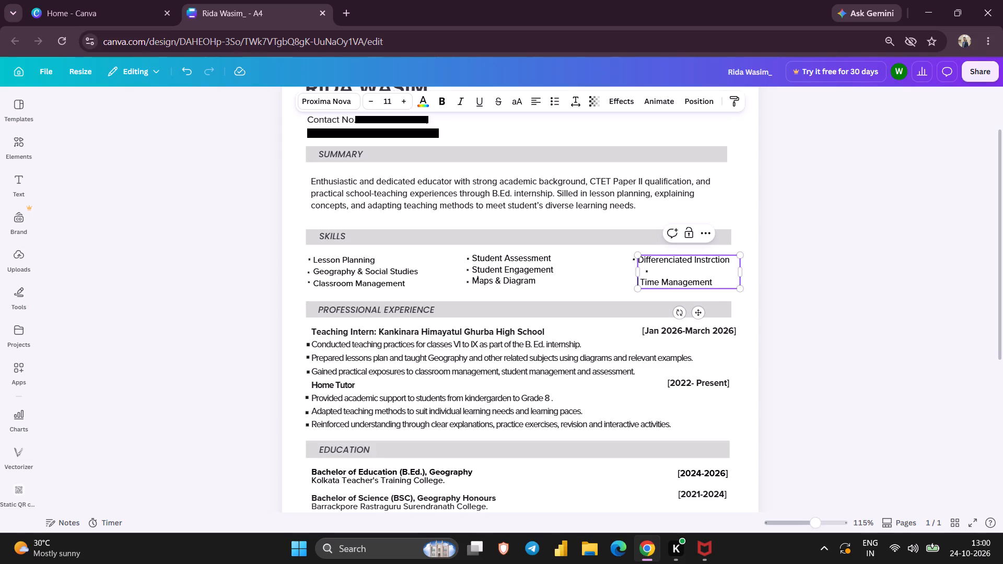
click(646, 273)
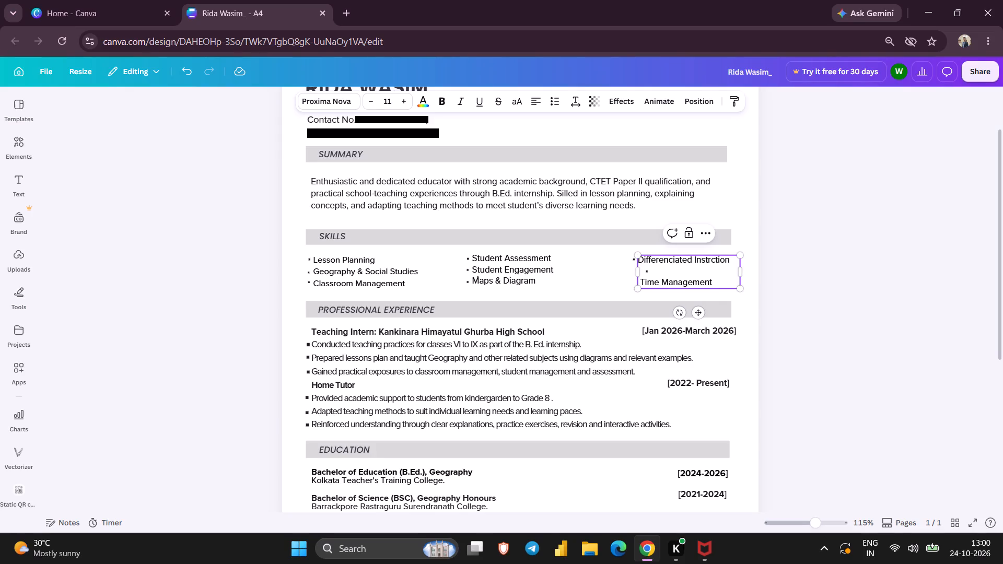
click(669, 269)
double_click(649, 269)
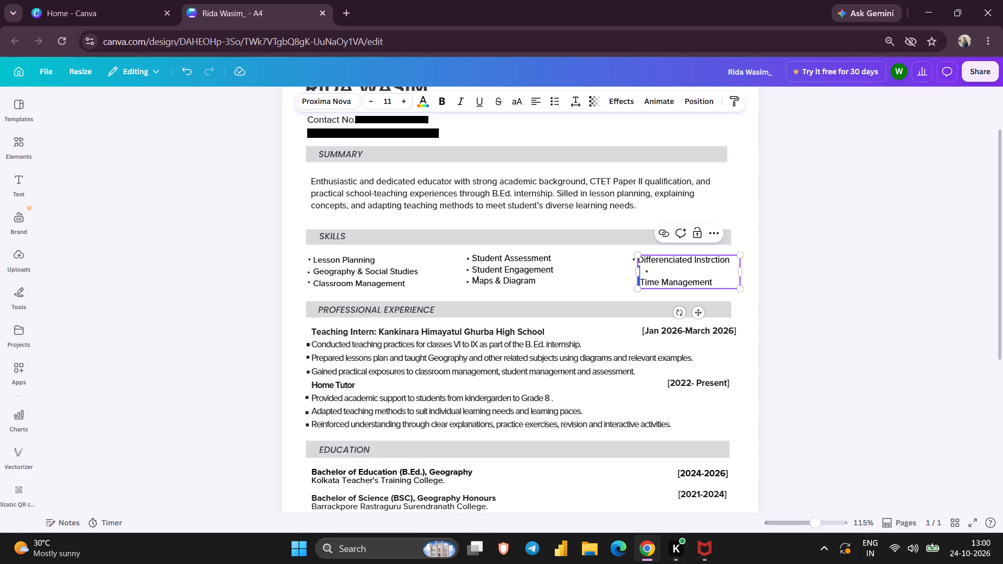
key(c)
text(ommniv)
key(BackSpace)
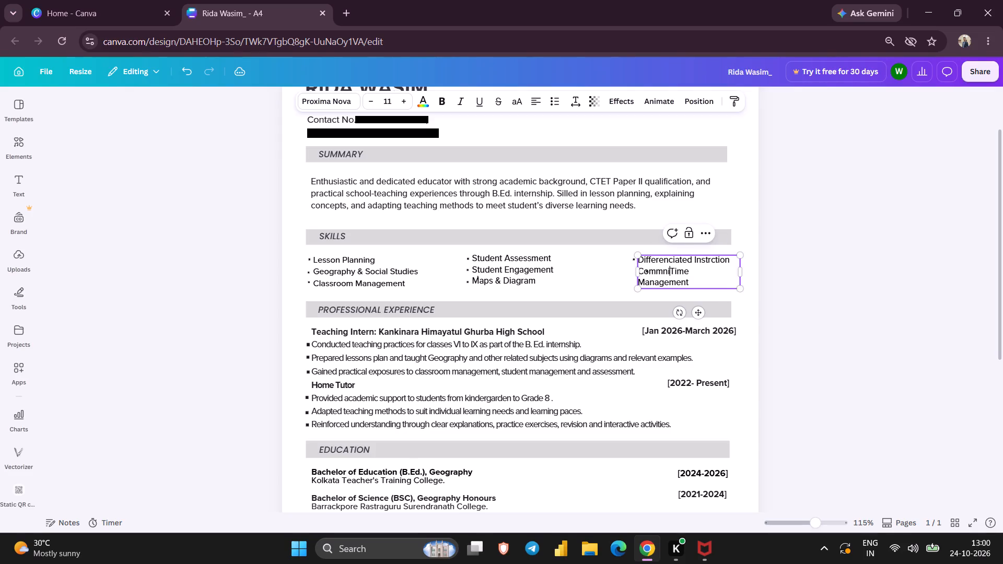
text(cation)
key(space)
key(s)
text(ills)
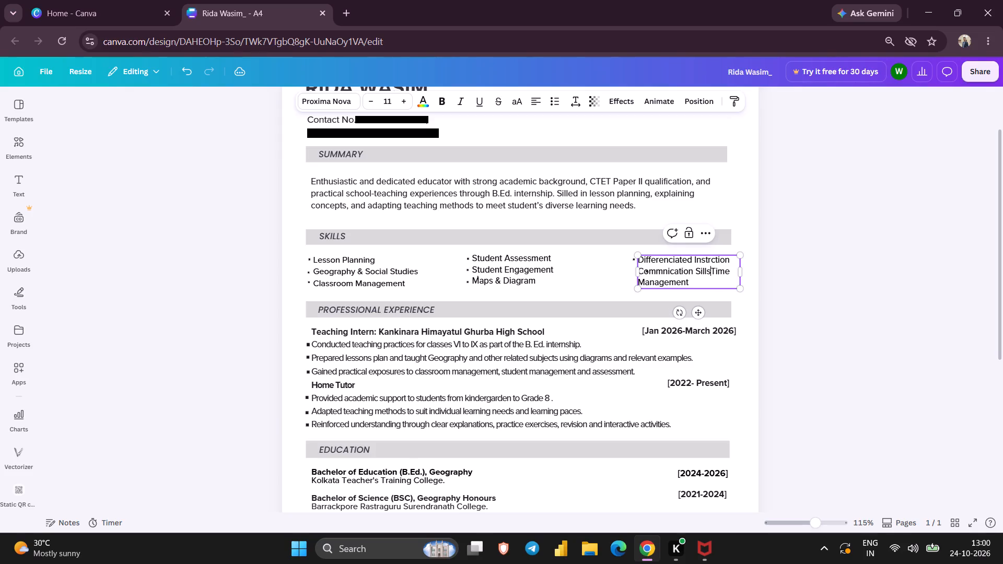
key(Return)
click(700, 271)
key(k)
click(603, 269)
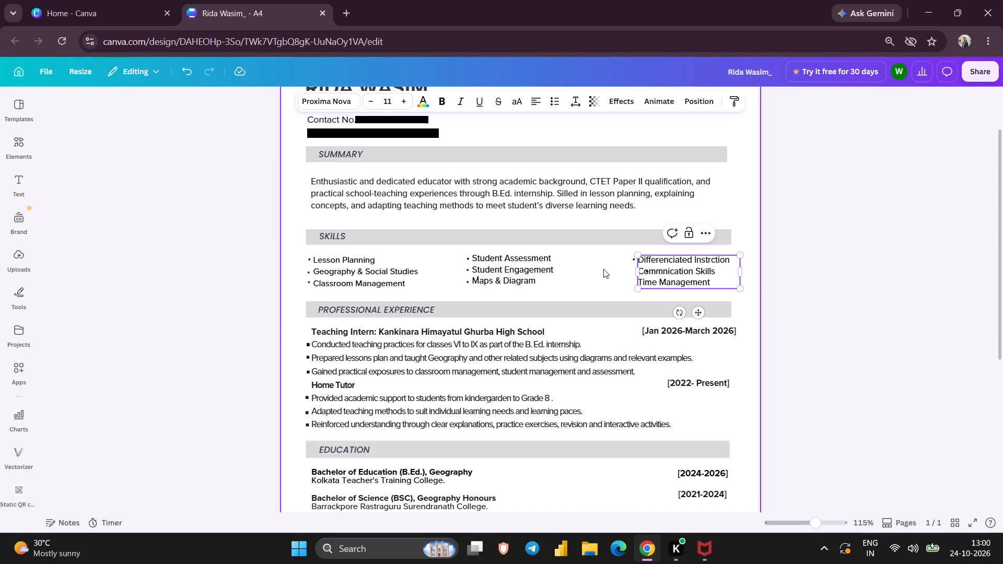
Move the second bullet of the third Skills column just in front of "Commnication Skills", in line with the bullet above.
drag(647, 273, 636, 273)
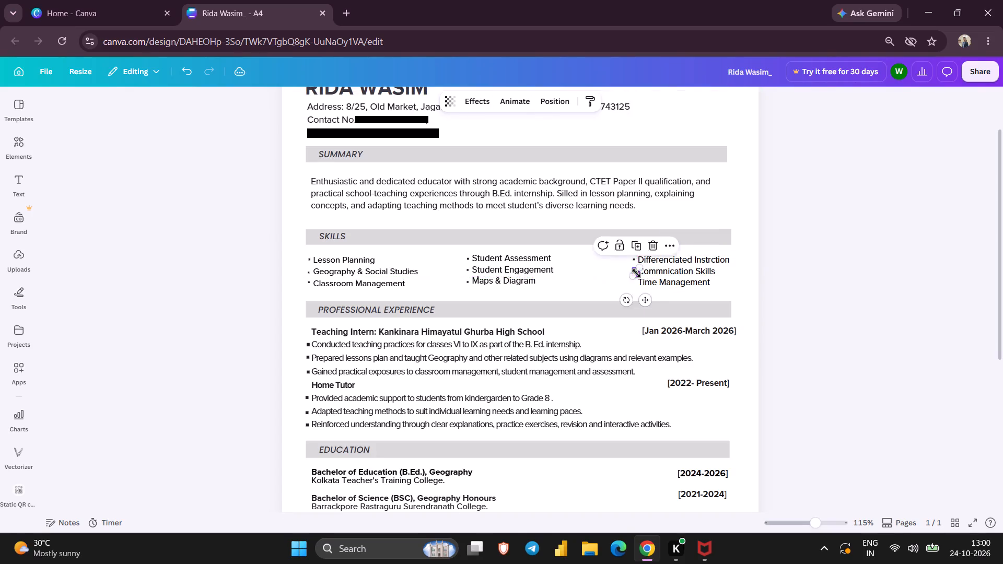
click(615, 277)
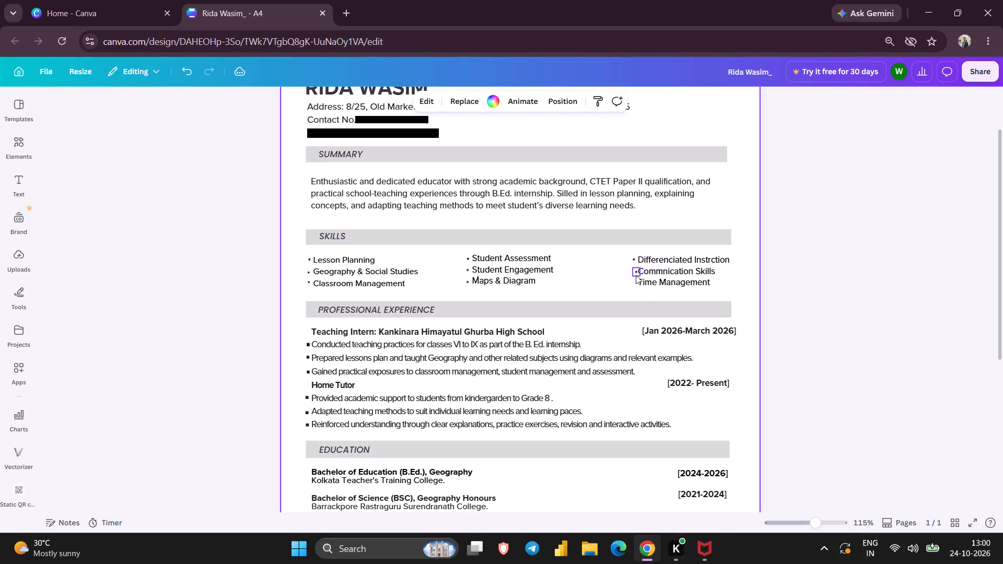
click(633, 270)
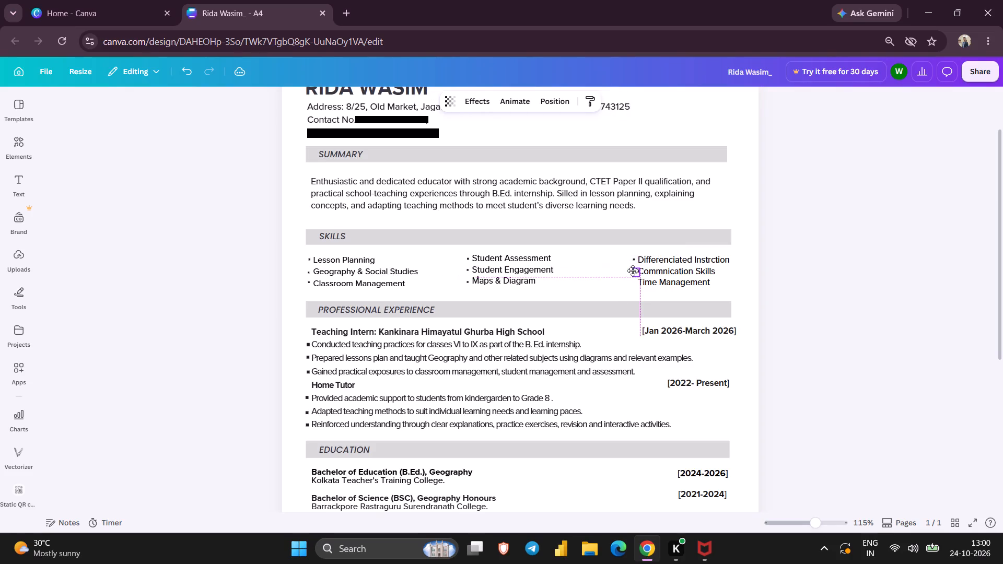
click(612, 272)
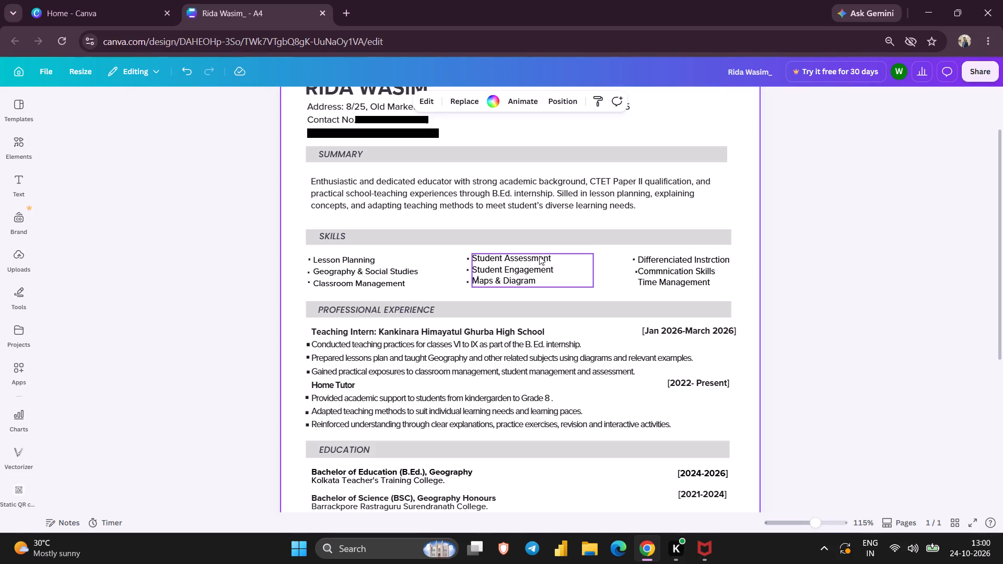
click(634, 269)
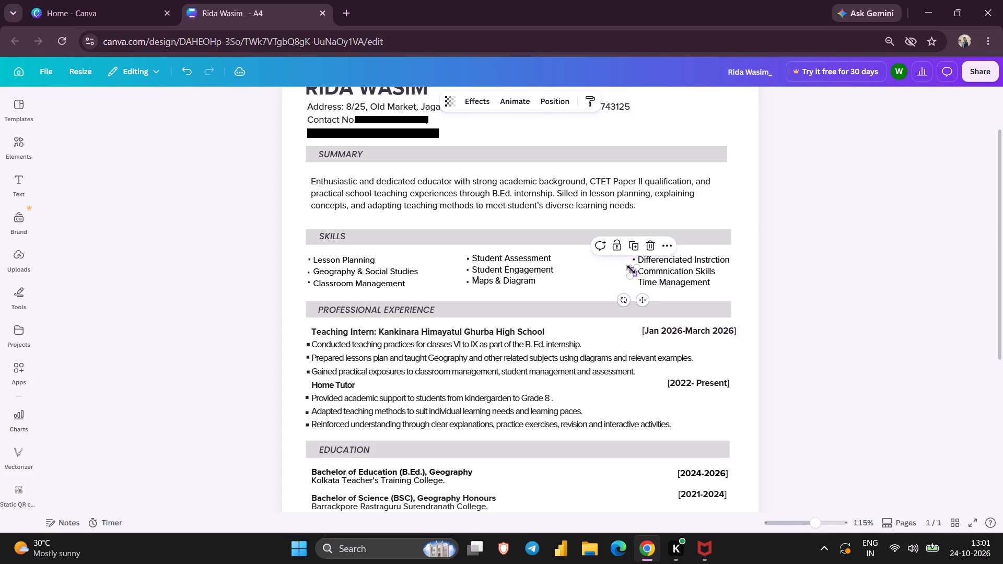
click(599, 260)
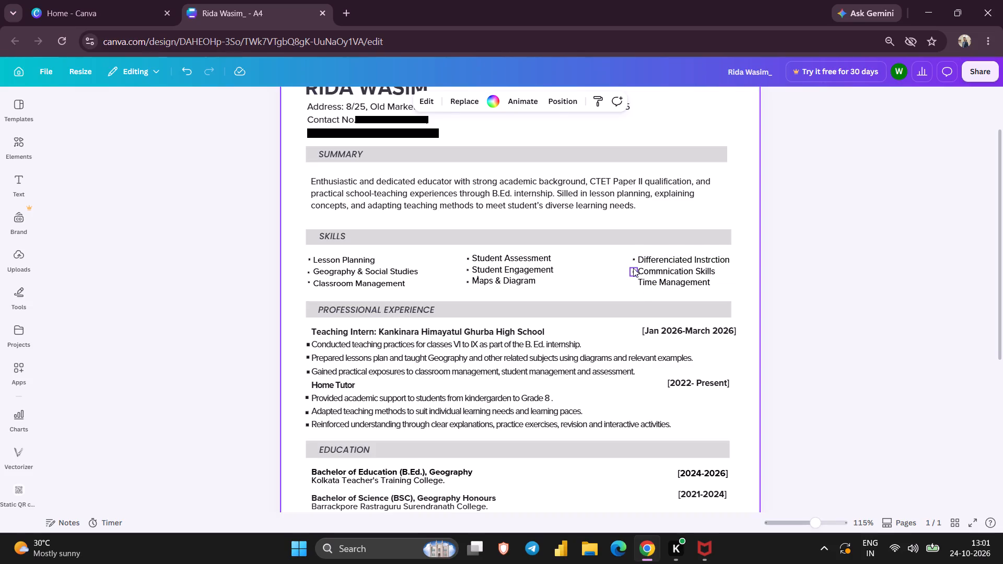
Duplicate the bullet beside "Commnication Skills" and place the copy in front of "Time Management", in line with the bullets above.
click(633, 268)
click(634, 246)
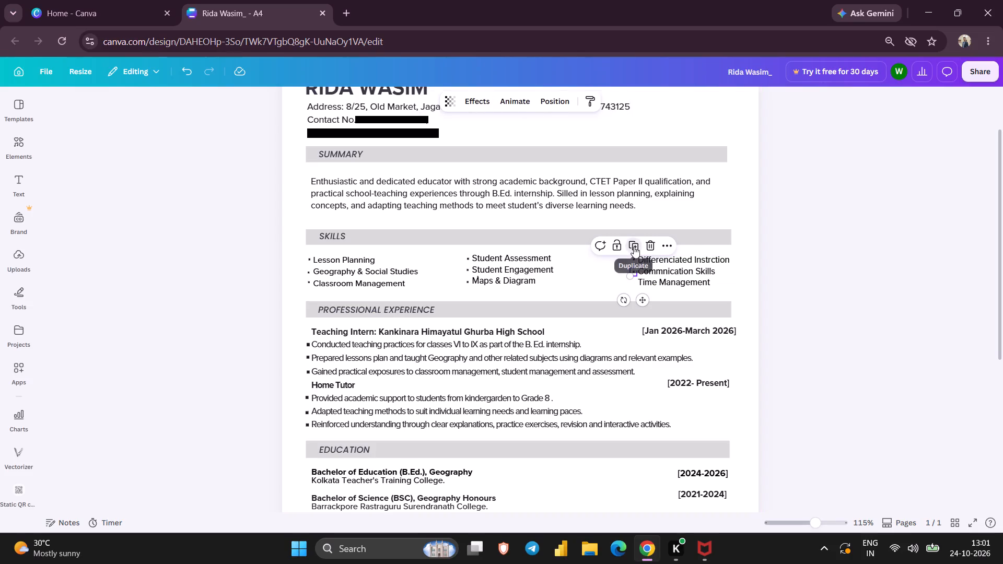
click(614, 278)
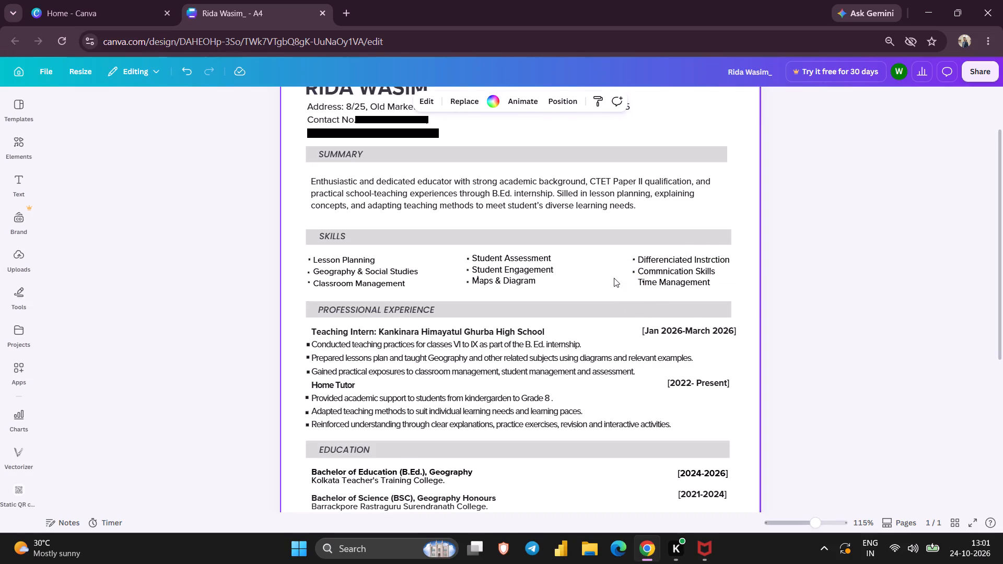
drag(644, 280, 637, 280)
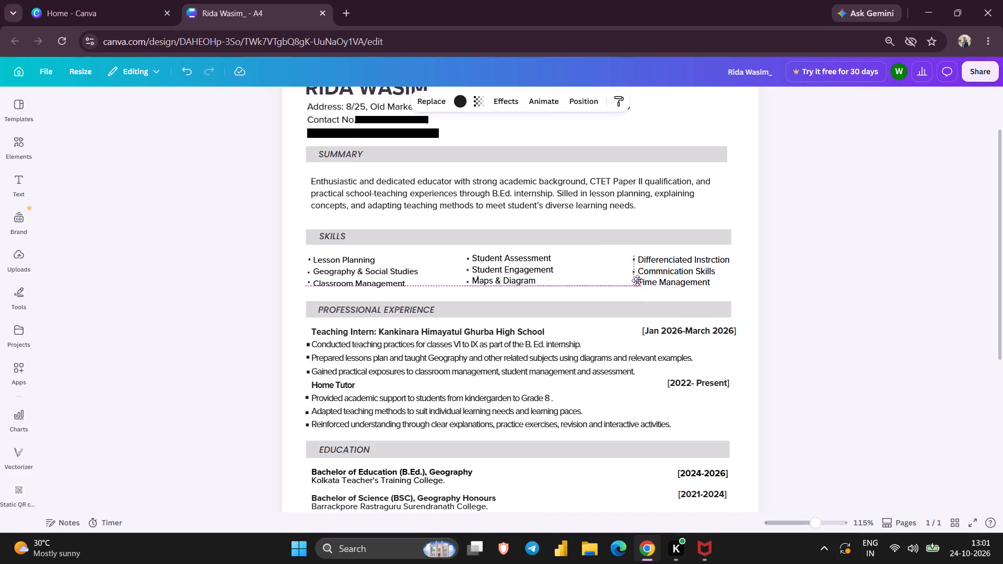
drag(637, 280, 634, 283)
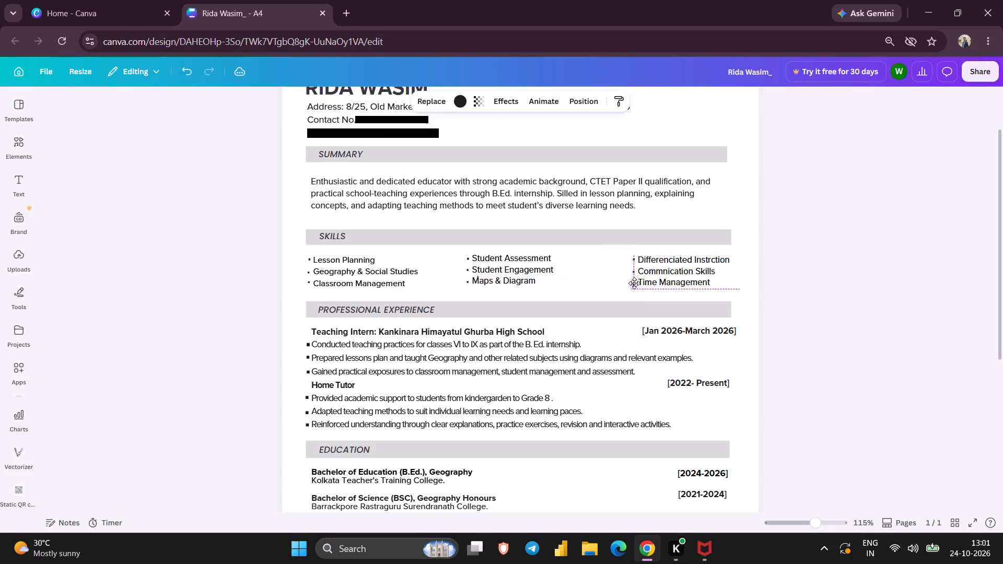
drag(634, 283, 635, 283)
click(597, 280)
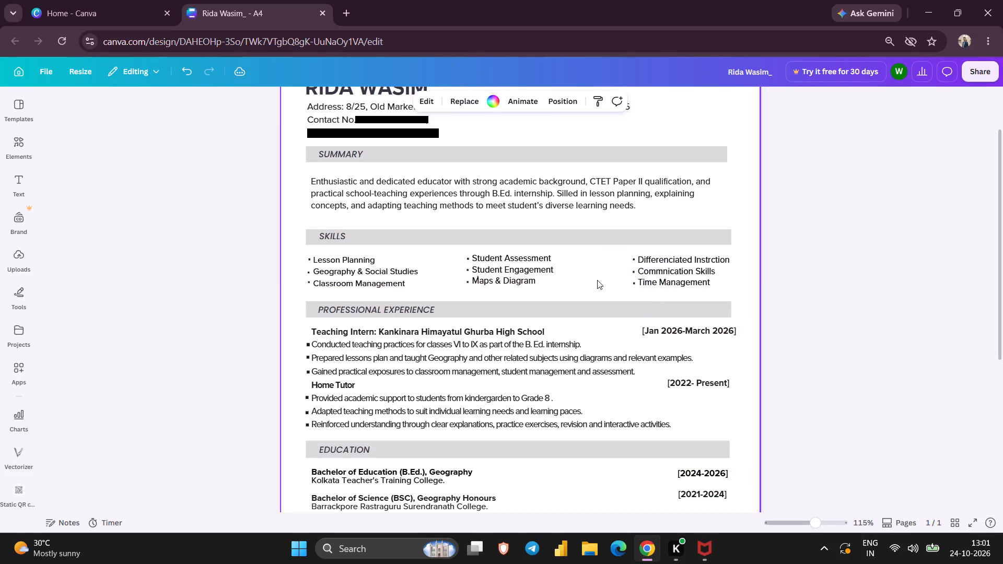
Nudge the three bullets of the third Skills column into line with each other and with their entries.
click(635, 285)
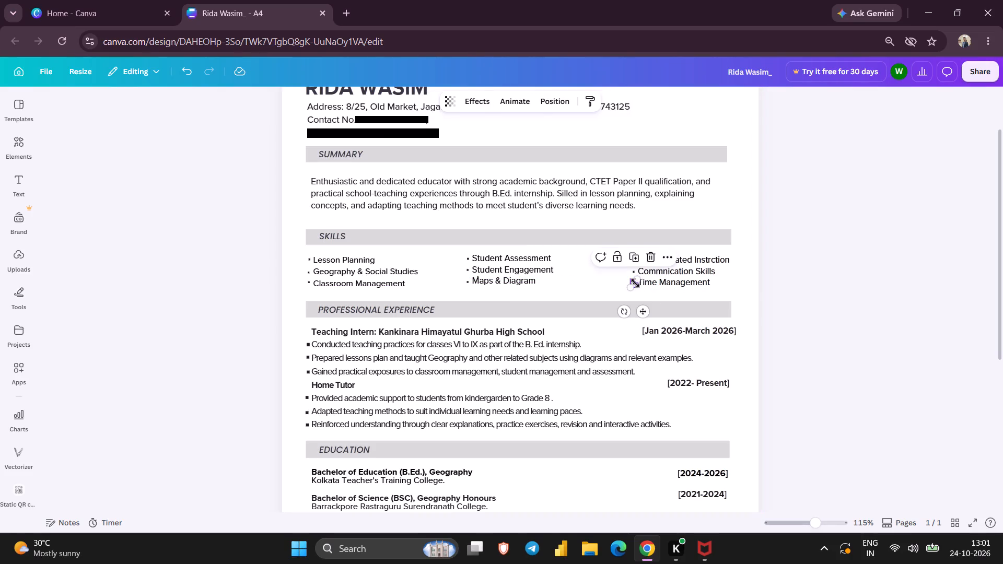
click(602, 281)
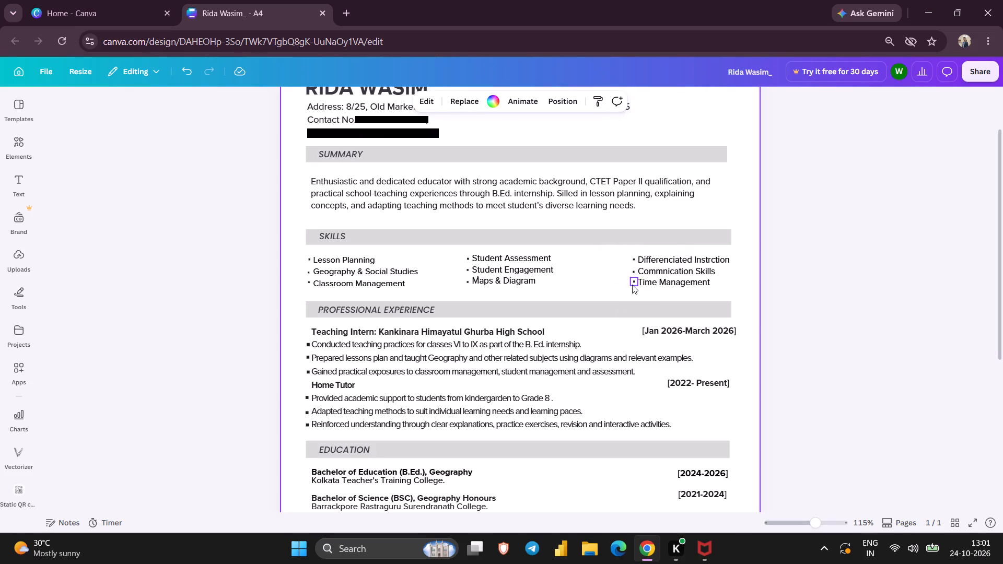
click(634, 272)
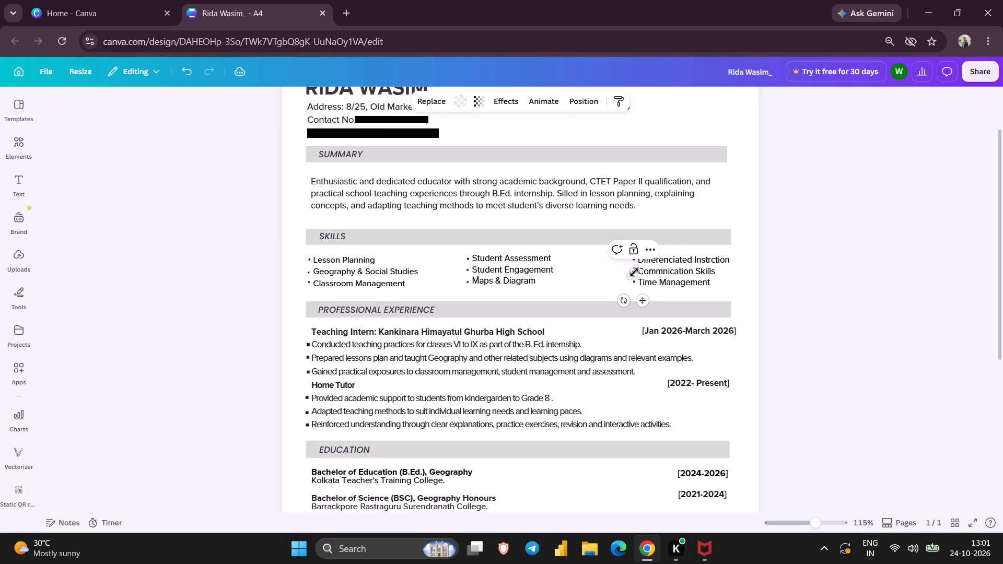
click(613, 272)
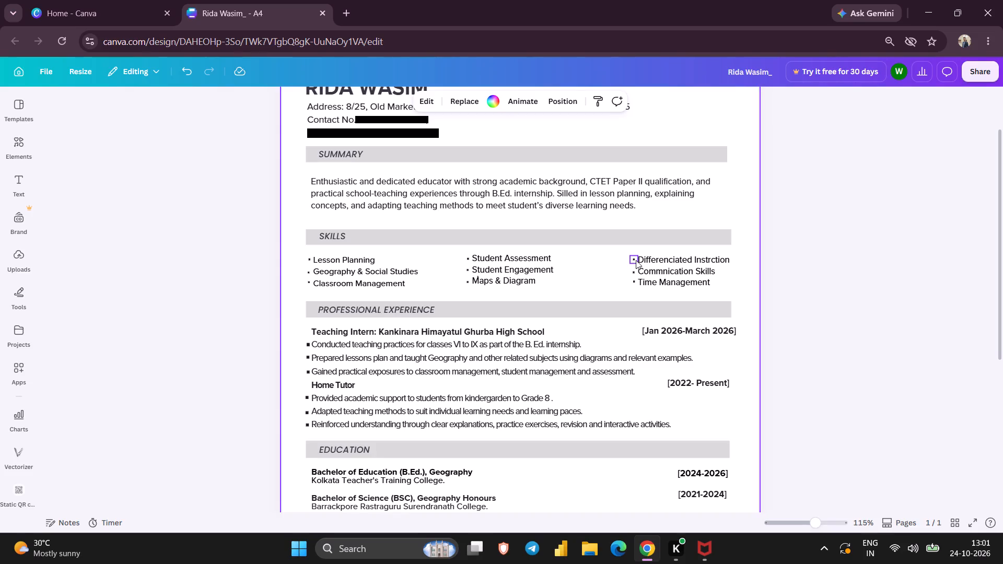
click(633, 269)
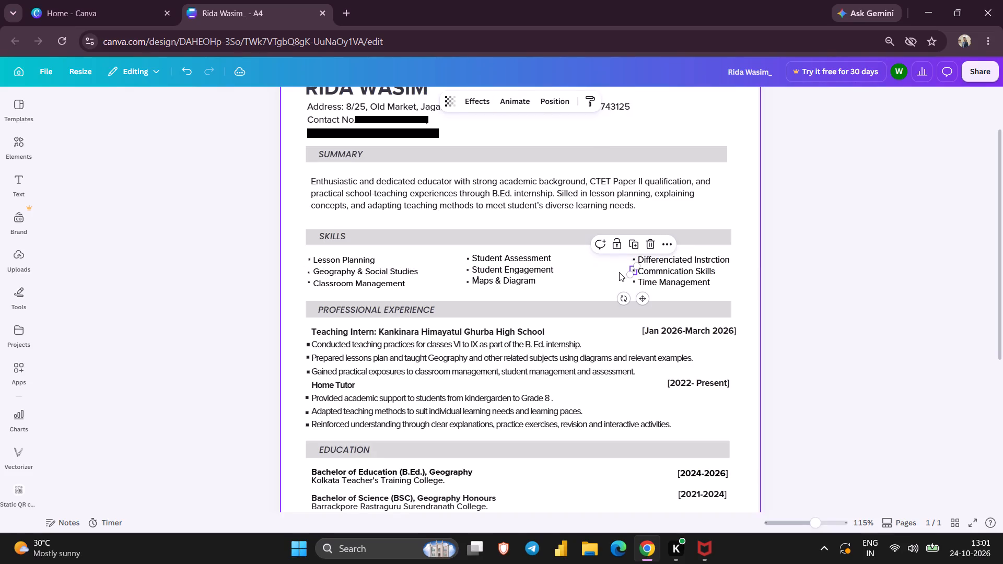
click(619, 272)
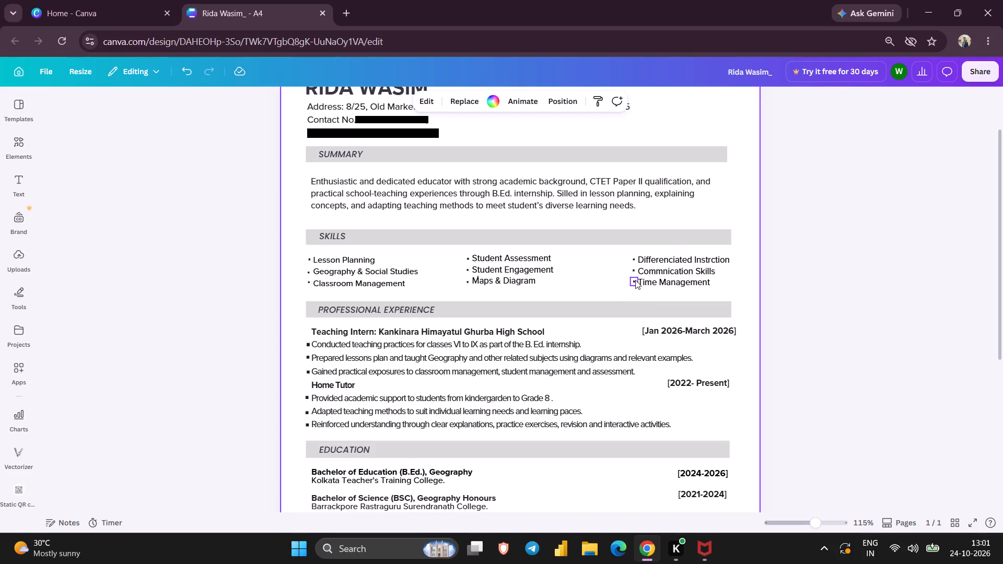
click(635, 280)
click(620, 280)
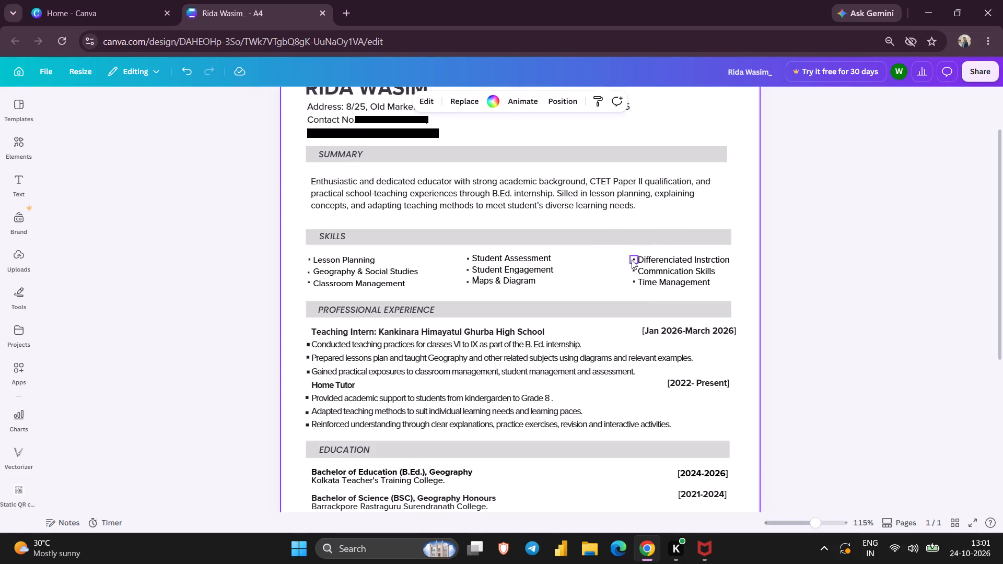
click(632, 260)
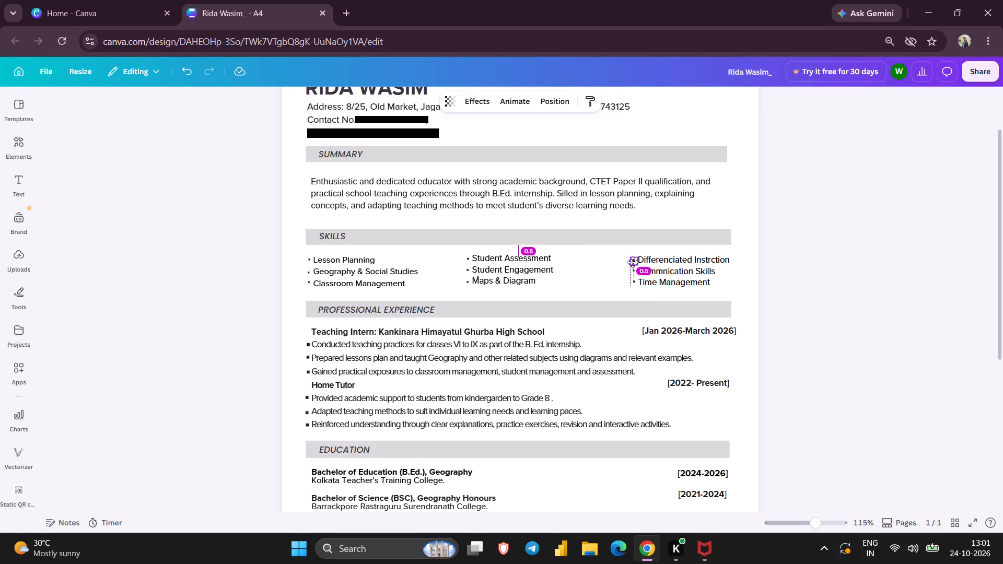
click(614, 262)
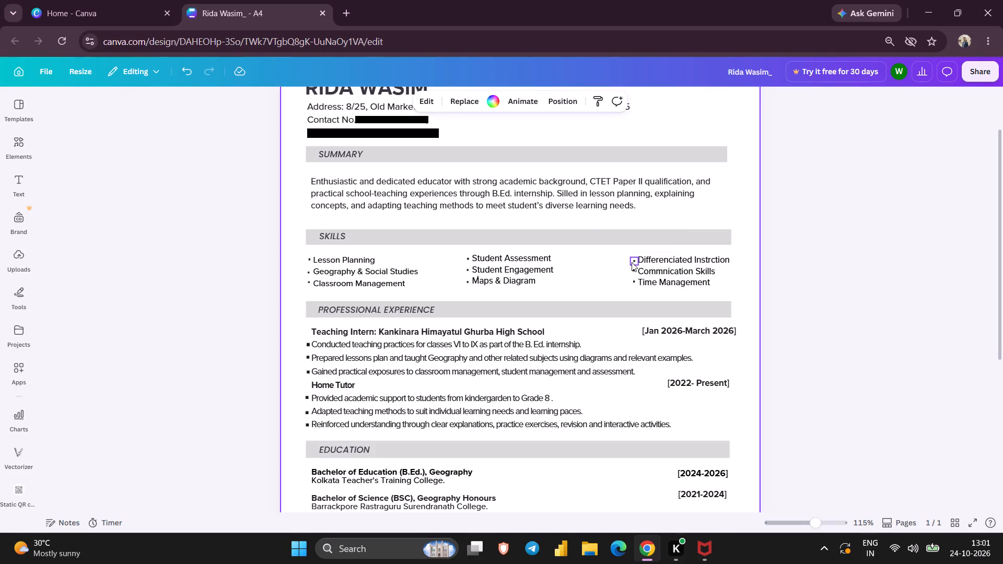
click(633, 262)
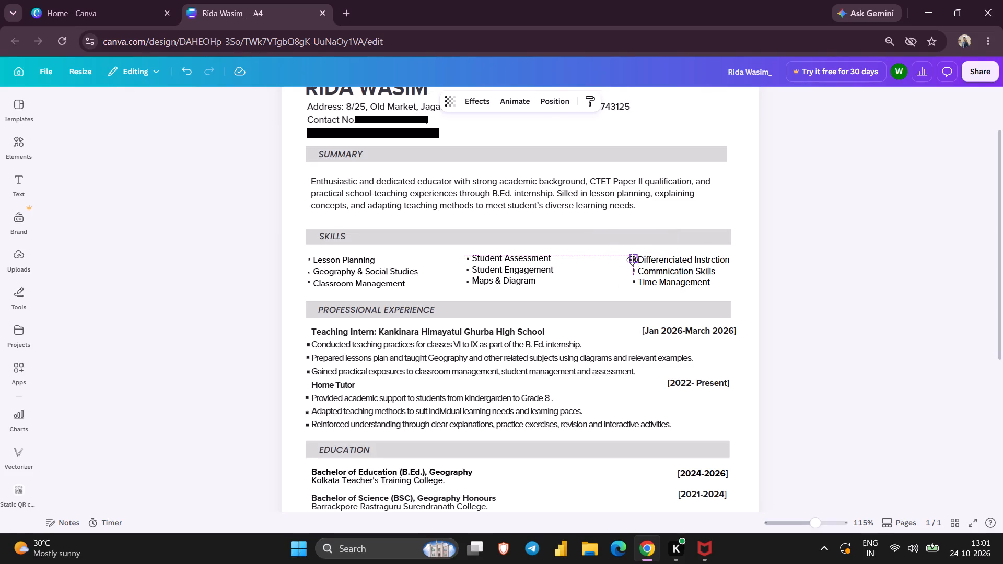
click(616, 266)
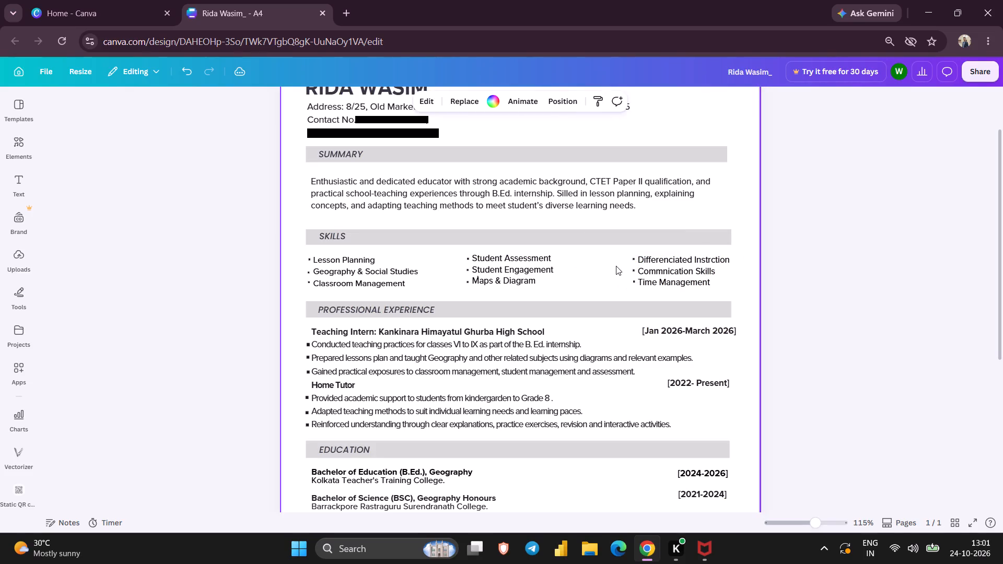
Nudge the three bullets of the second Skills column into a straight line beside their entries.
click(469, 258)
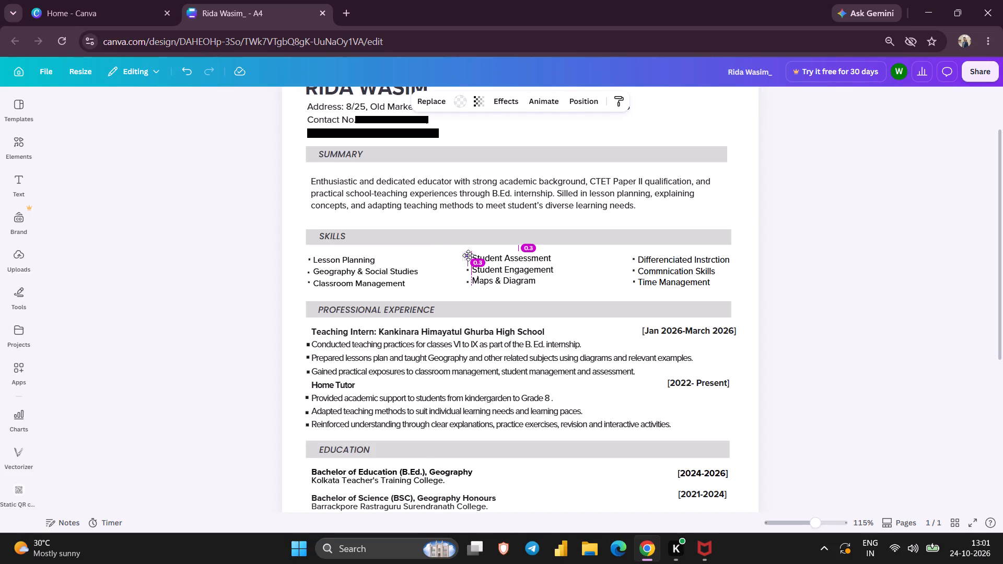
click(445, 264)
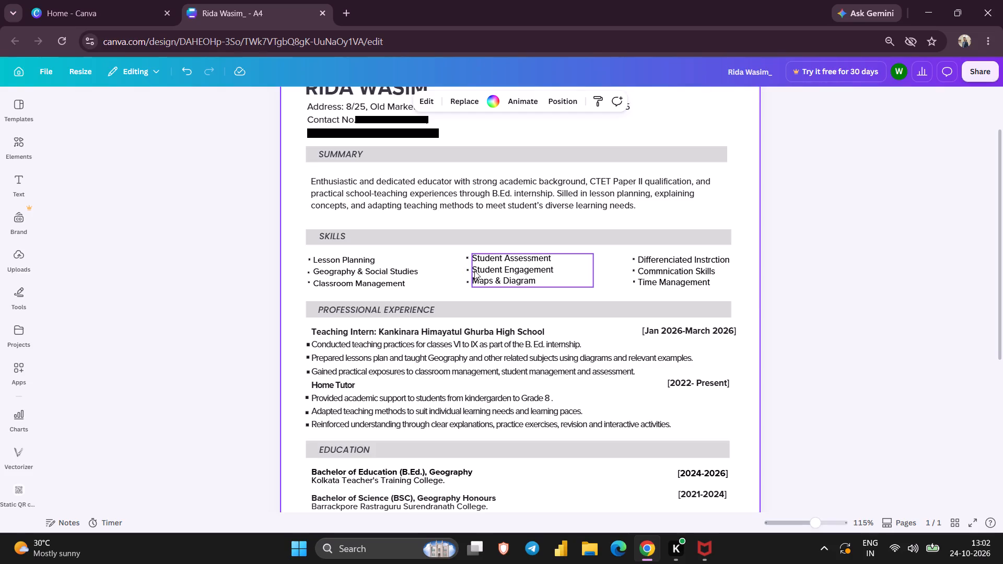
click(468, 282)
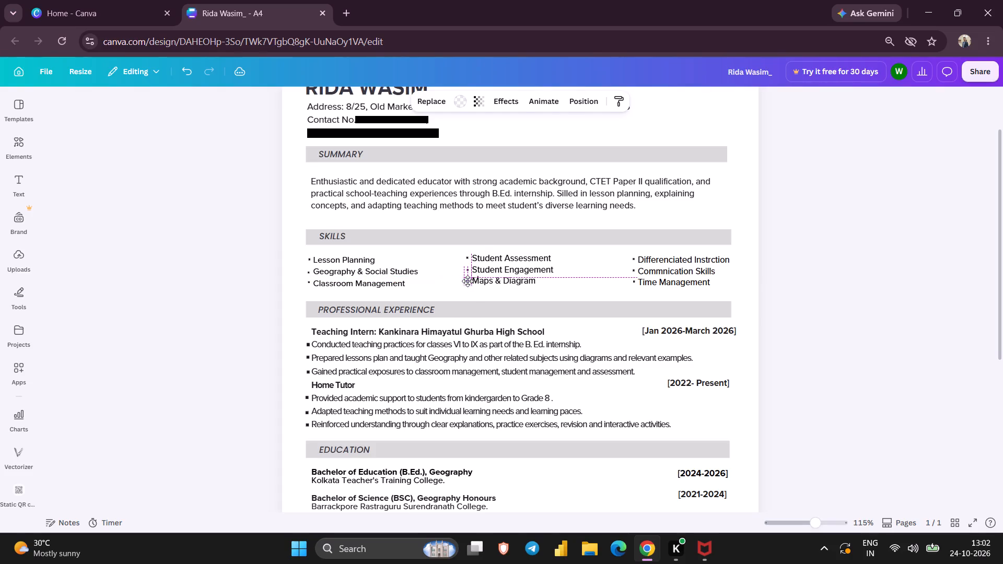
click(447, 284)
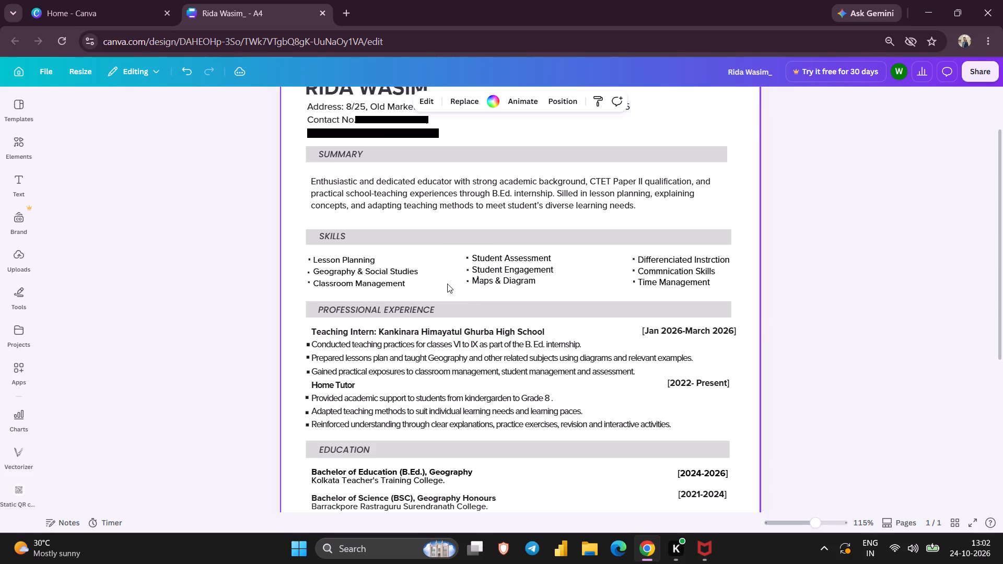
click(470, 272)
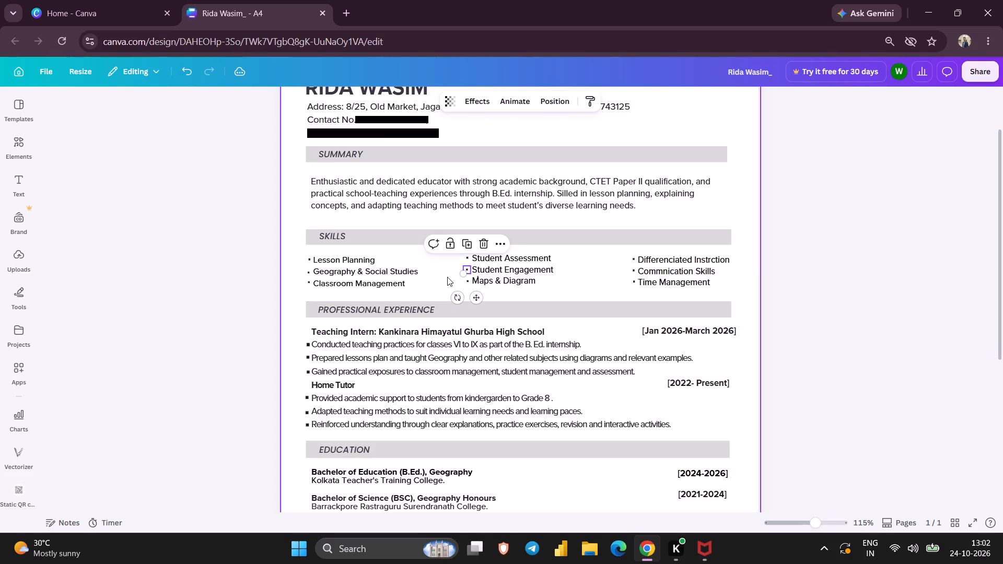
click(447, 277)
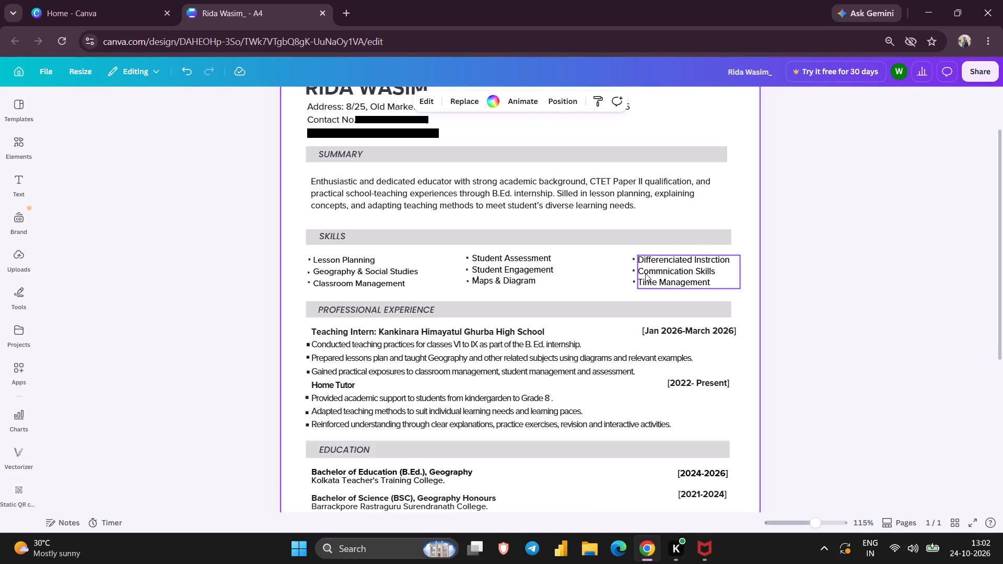
Move the second Skills column's text box slightly down, level with the outer columns, and a little farther from its bullets.
click(509, 263)
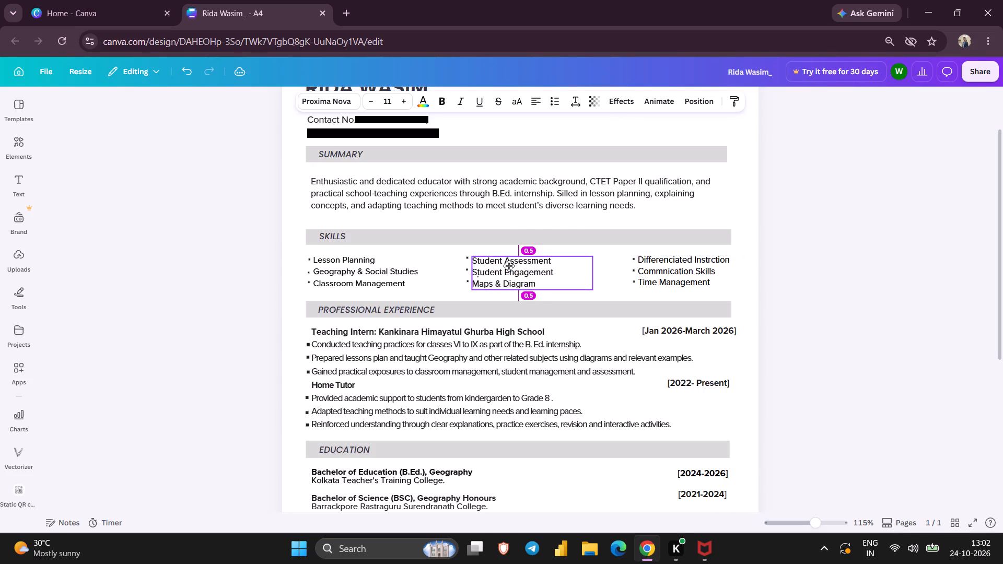
click(433, 269)
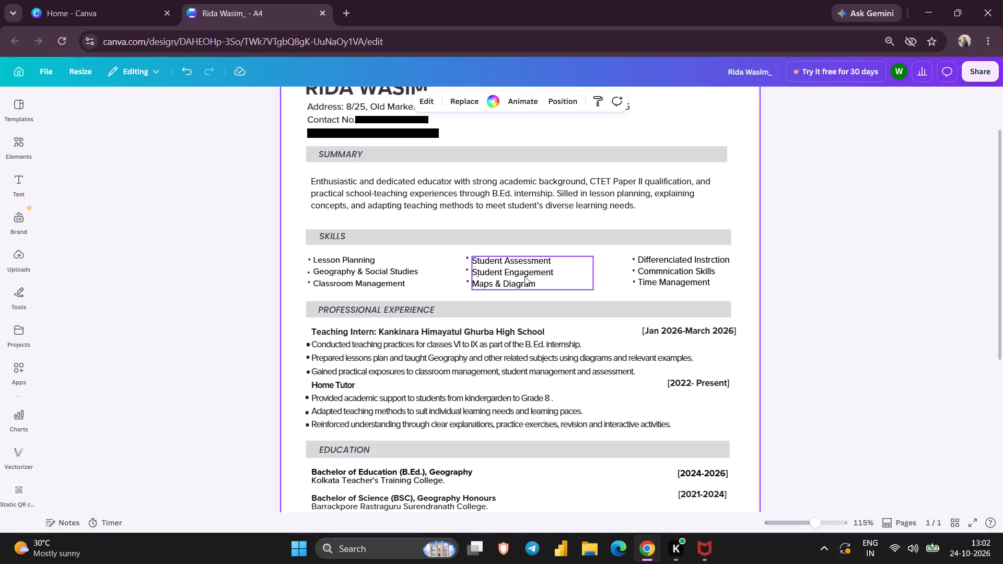
click(466, 271)
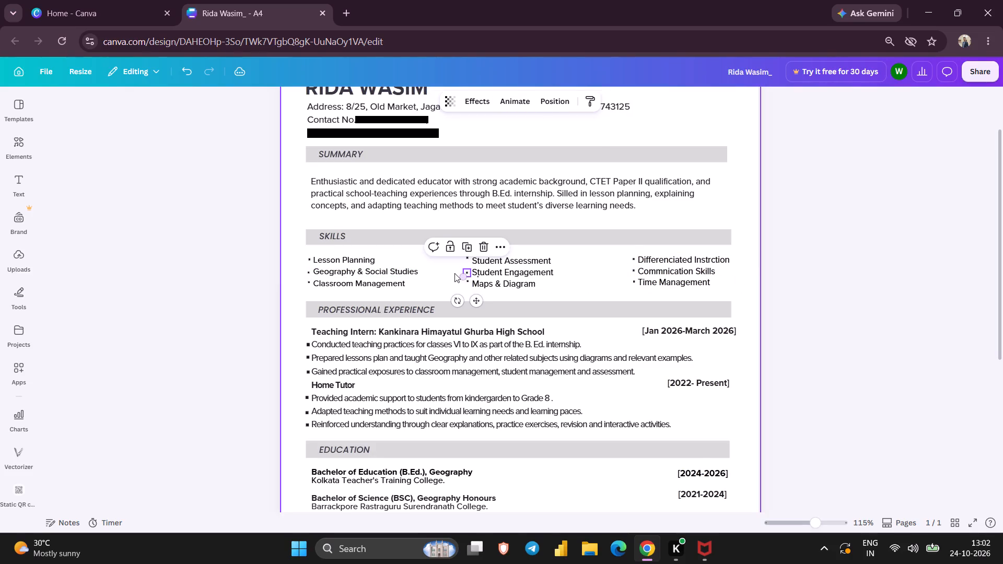
click(454, 273)
click(514, 280)
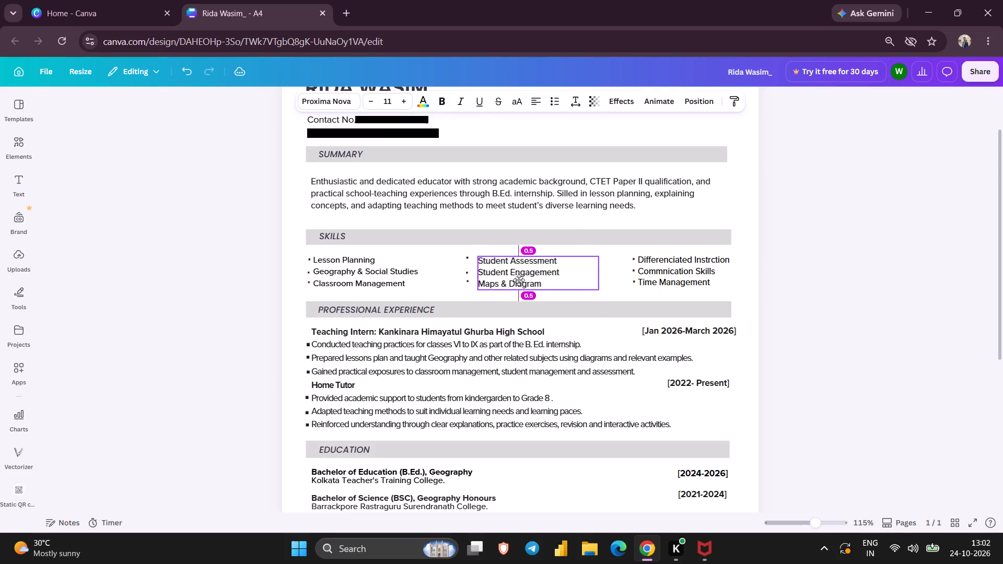
click(446, 271)
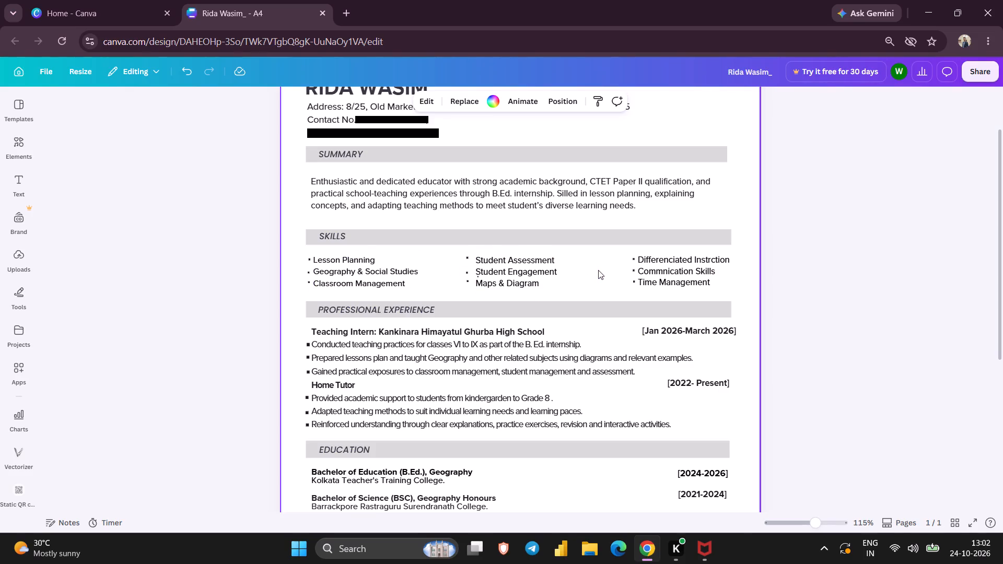
Narrow the second Skills column's text box from its outer side to a width of about 4.2.
click(582, 271)
drag(599, 274, 573, 273)
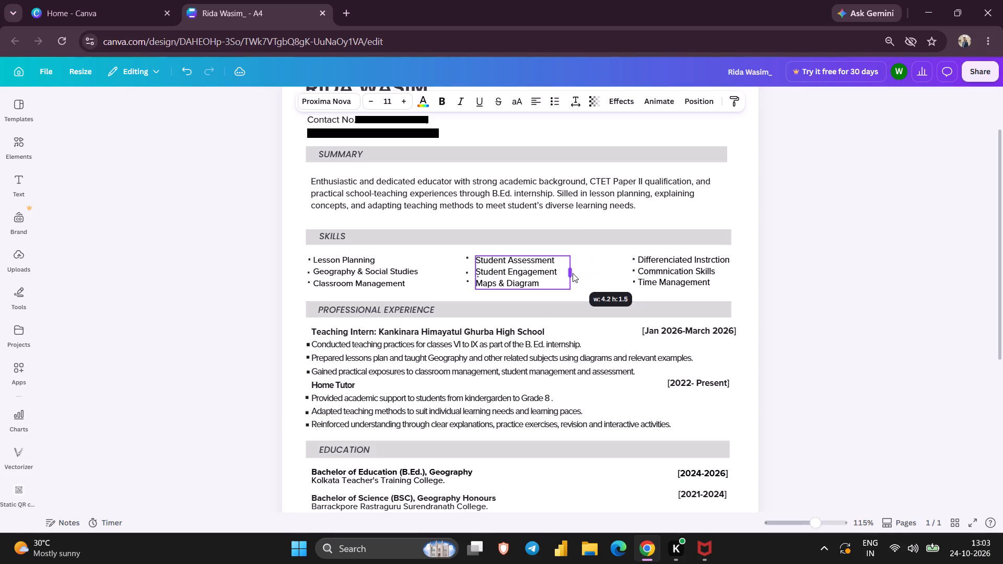
drag(573, 273, 572, 273)
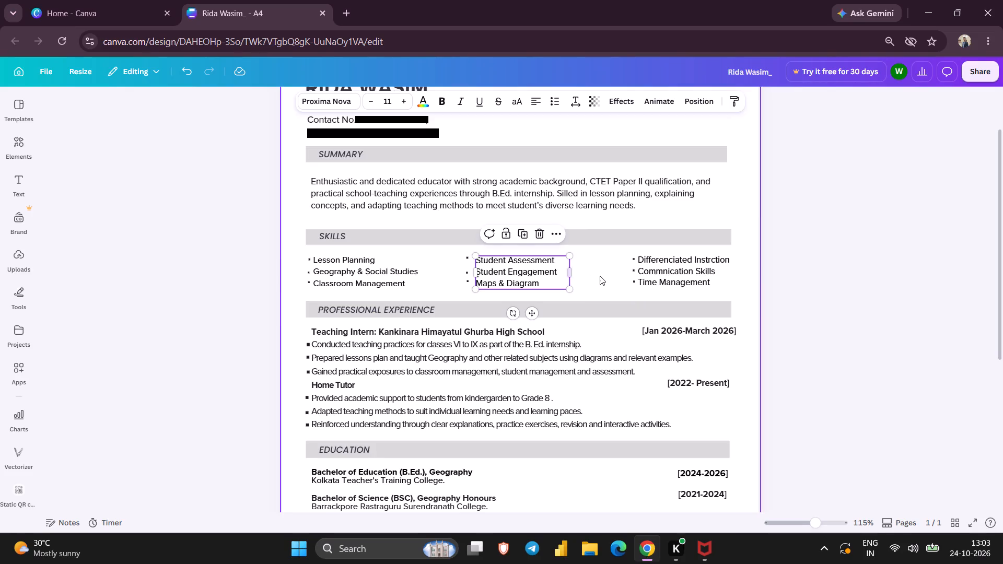
click(600, 276)
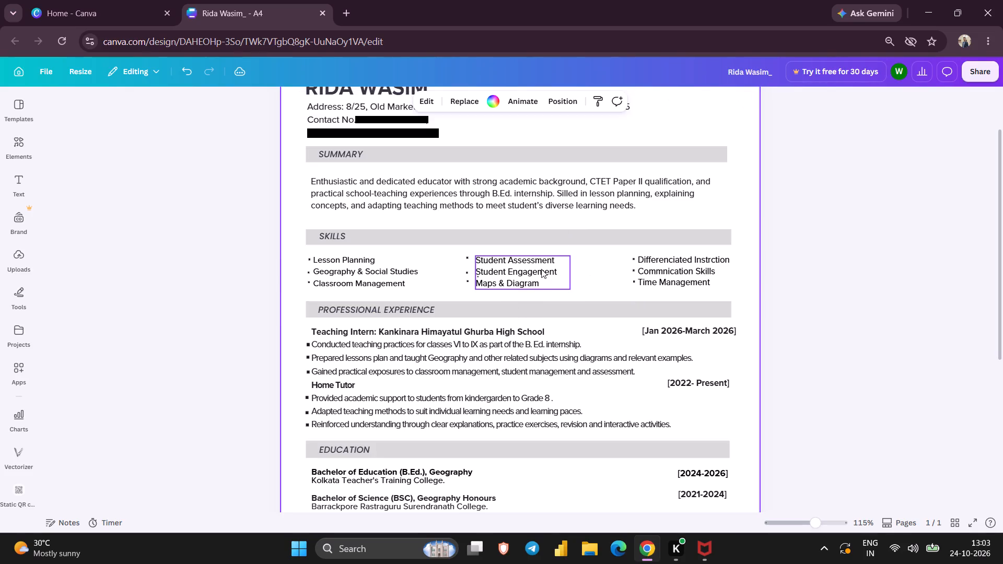
Position the second Skills column's text box midway between the outer columns, with equal gaps of 2.6.
click(531, 268)
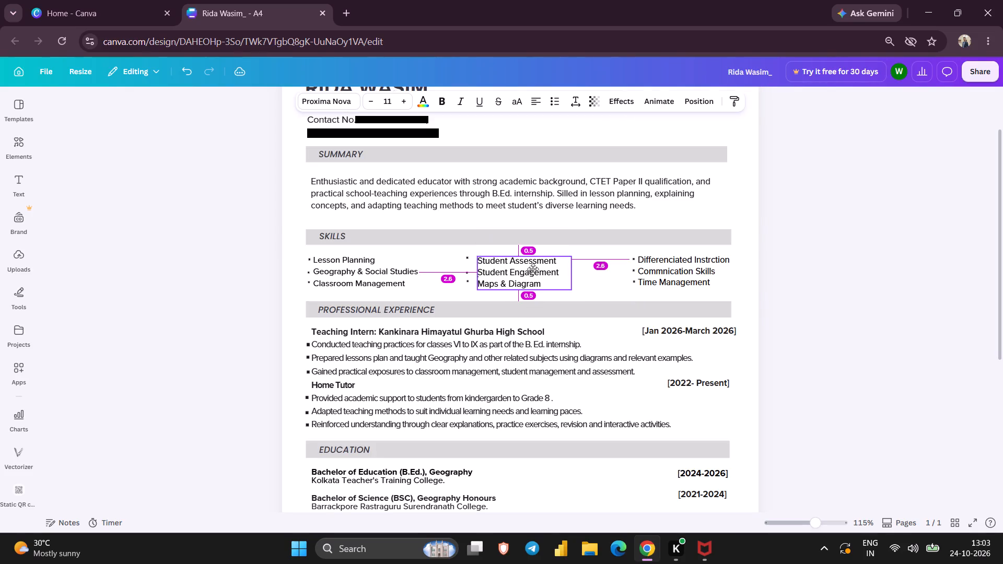
click(445, 289)
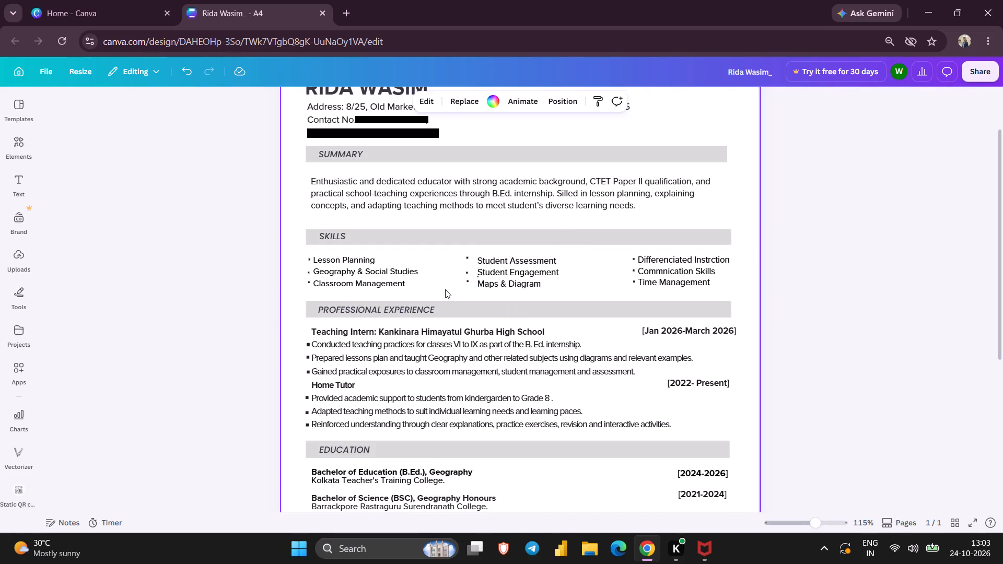
Move the second Skills column's bullets closer to "Student Assessment", "Student Engagement" and "Maps & Diagram", level with each entry.
click(470, 256)
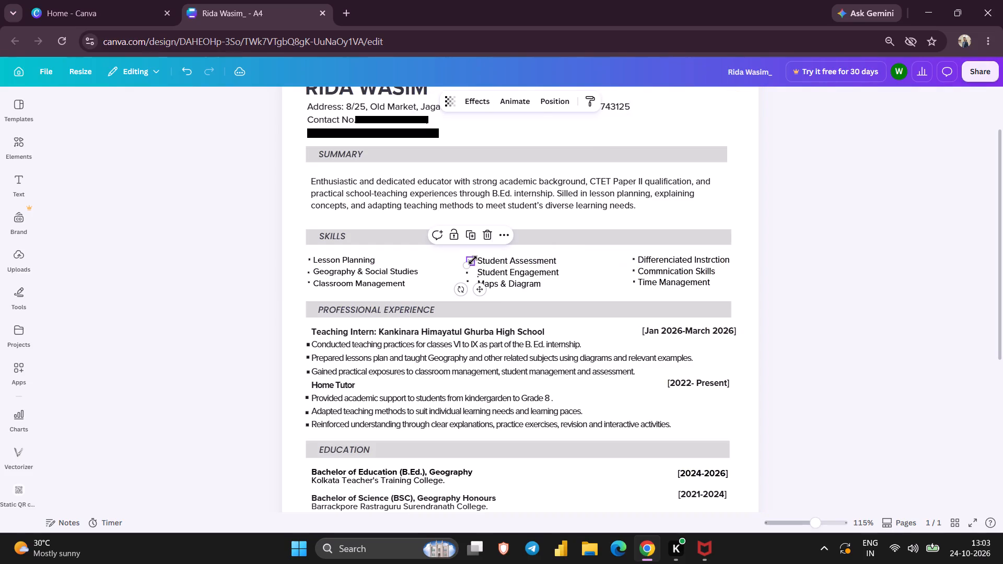
click(452, 260)
click(466, 269)
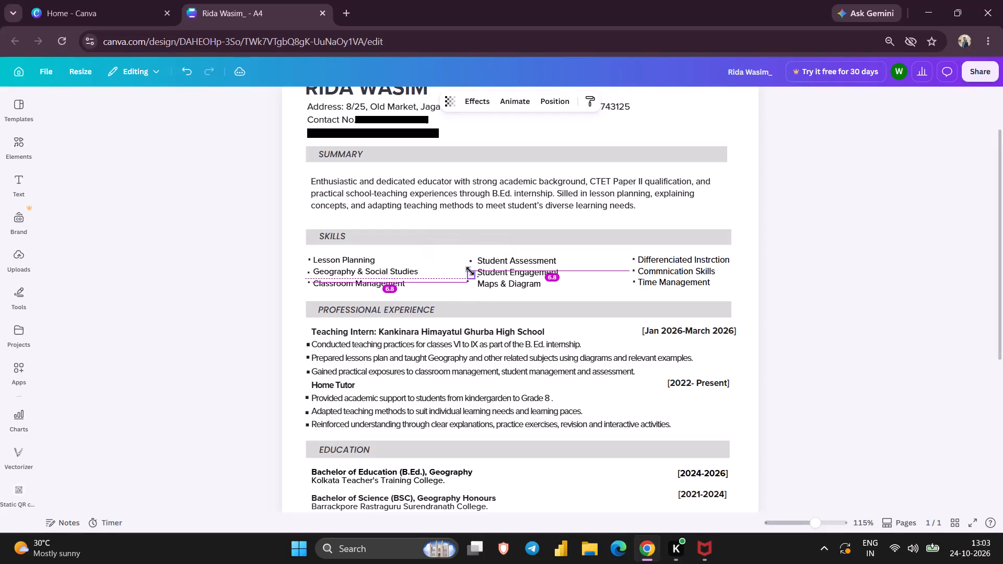
click(456, 272)
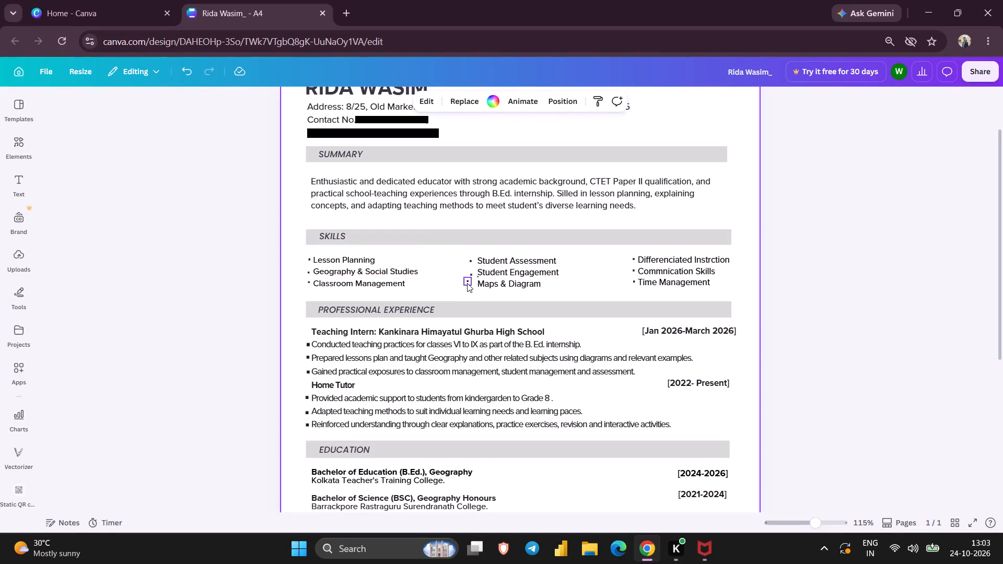
click(467, 283)
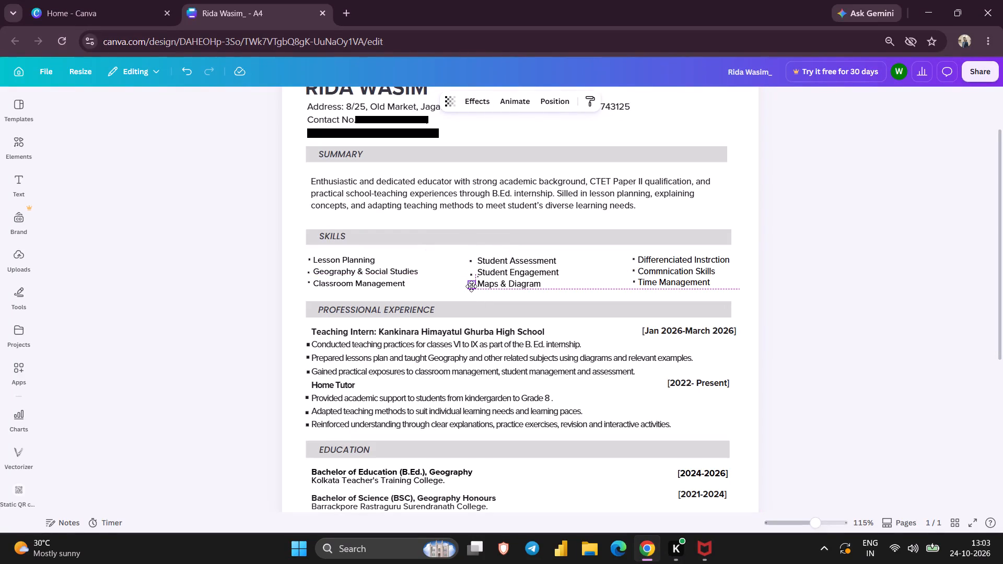
click(459, 285)
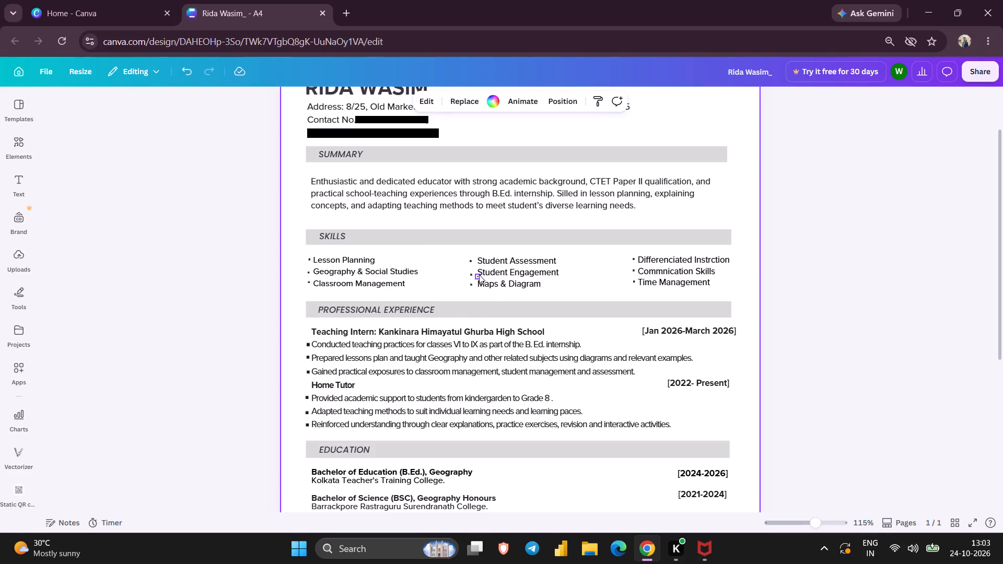
Delete the stray dot between "Student Engagement" and "Maps & Diagram" in the second Skills column.
click(479, 275)
click(492, 254)
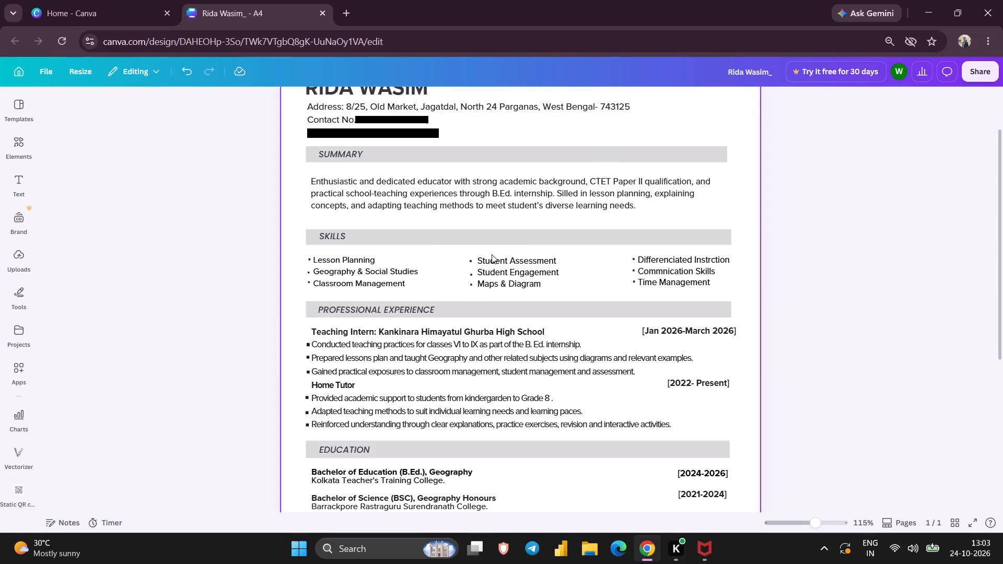
Align the bullet beside "Student Engagement" with its entry and the bullets above and below it.
click(471, 276)
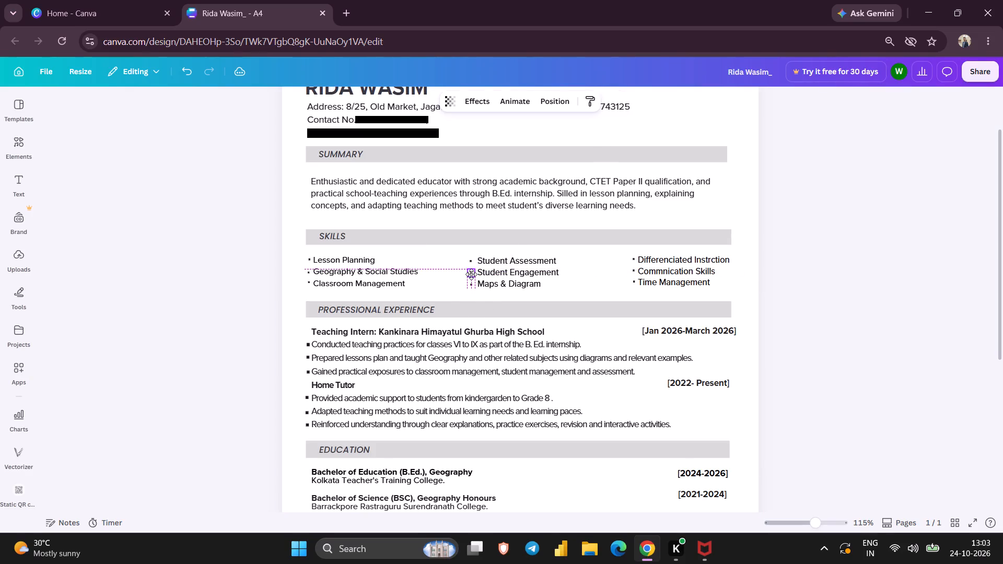
click(458, 273)
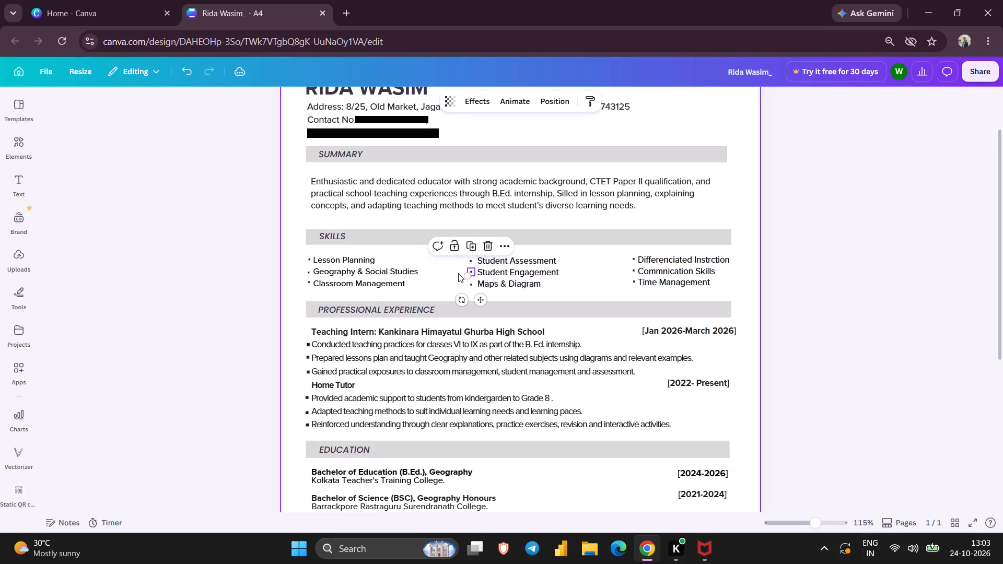
Shift the bullets beside "Student Assessment" and "Student Engagement" slightly closer to their entries, aligned with each other.
click(471, 261)
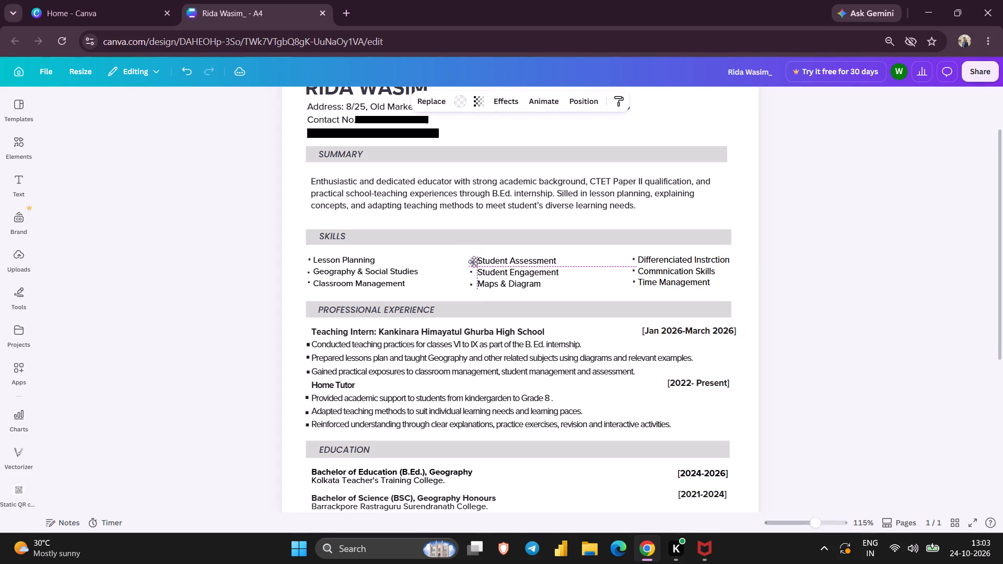
click(461, 261)
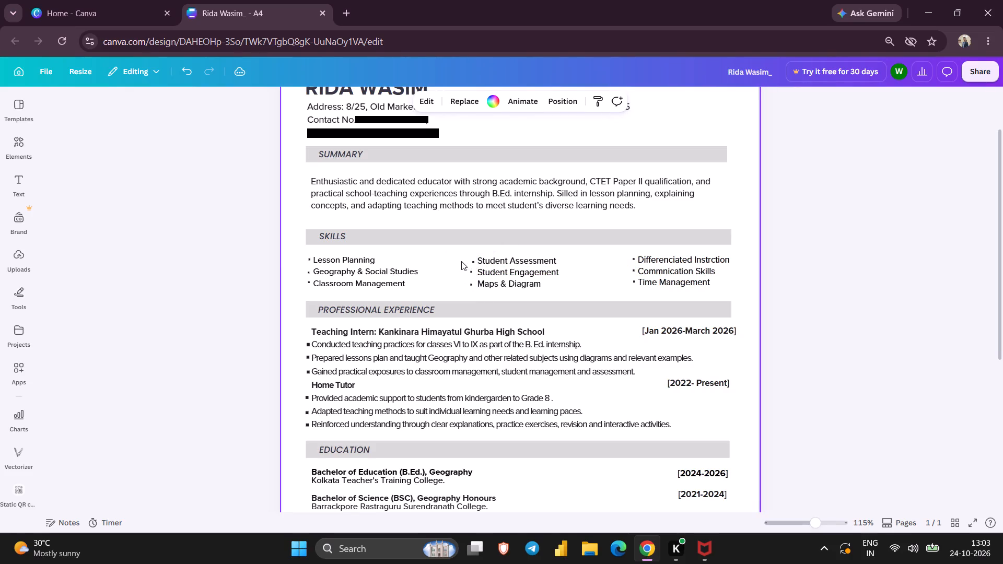
click(475, 261)
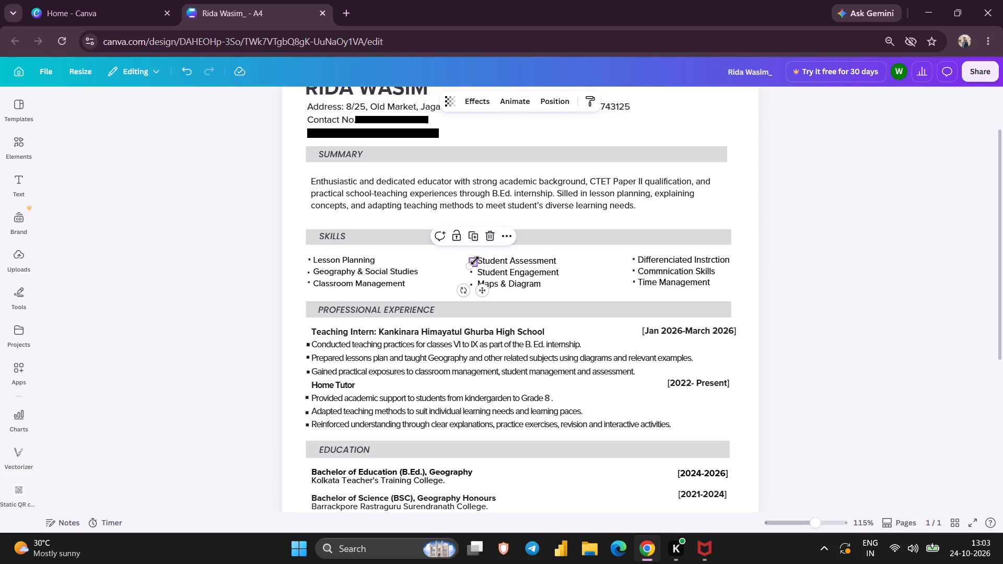
click(457, 263)
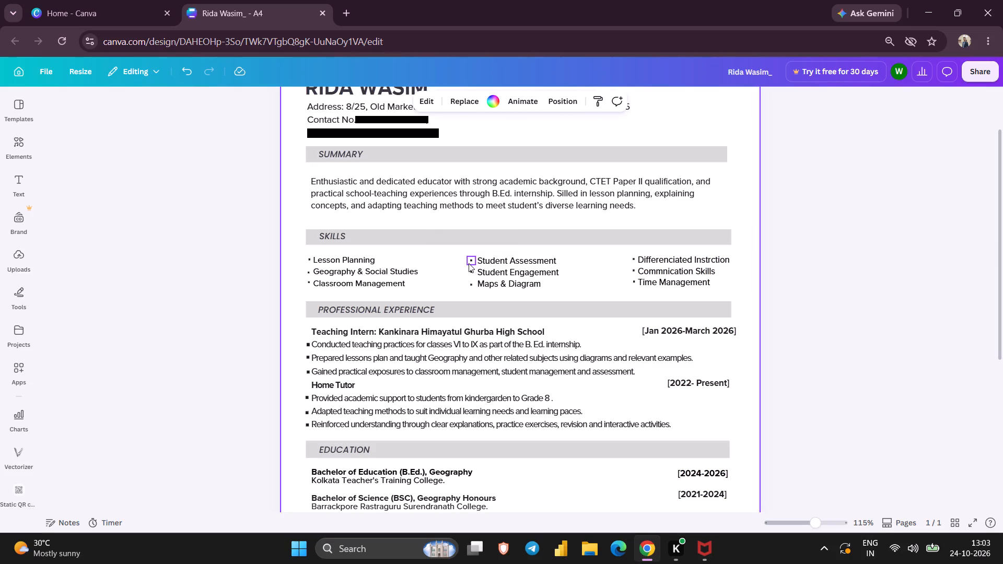
click(470, 263)
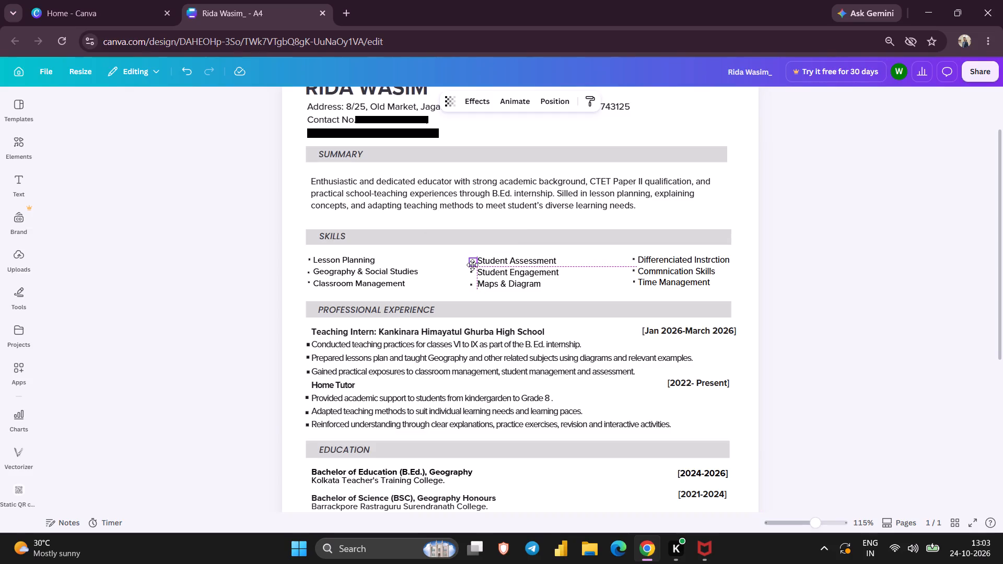
click(447, 264)
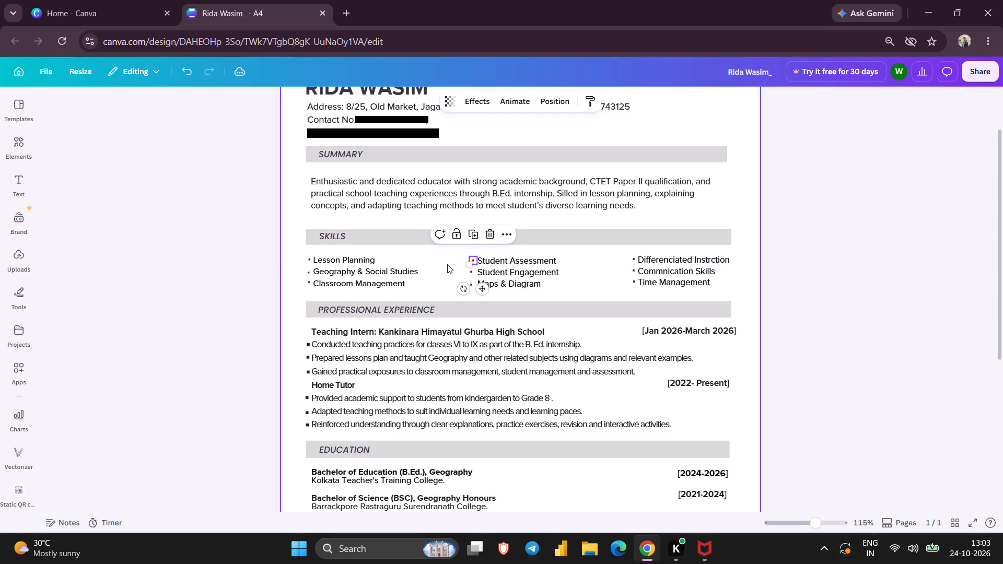
click(469, 270)
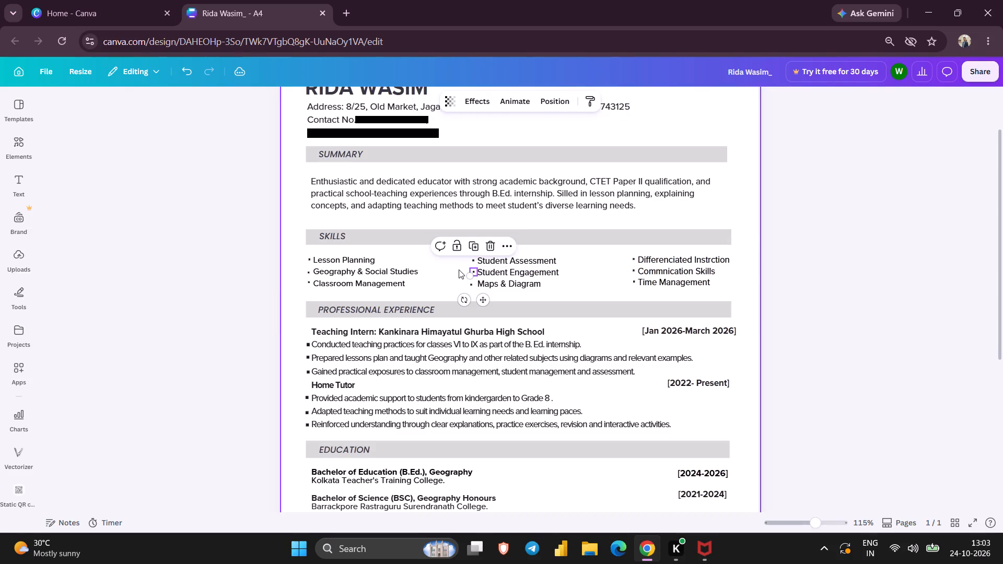
click(459, 269)
Move the bullet beside "Maps & Diagram" closer to its entry, level with the text and in line with the bullets above.
click(470, 286)
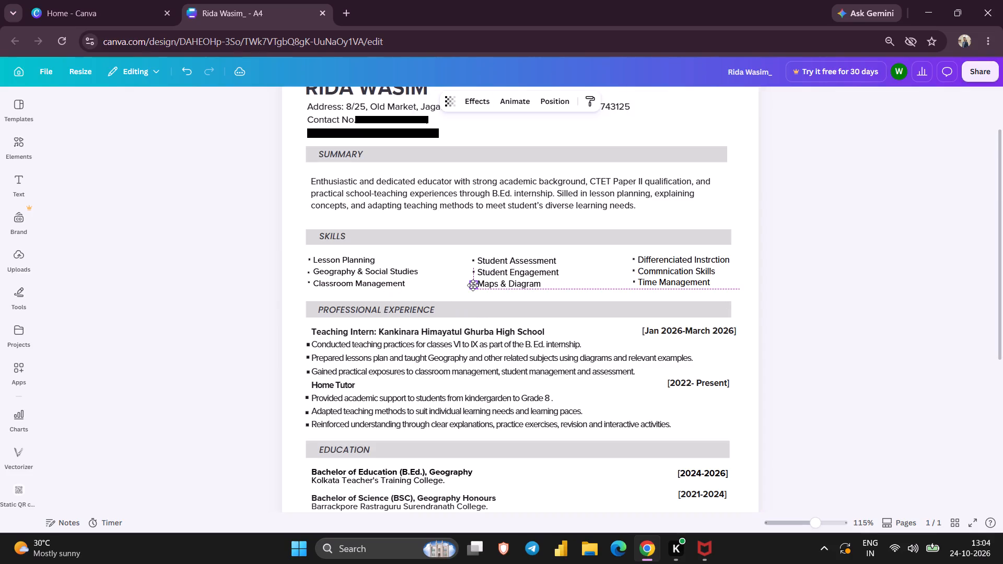
click(462, 284)
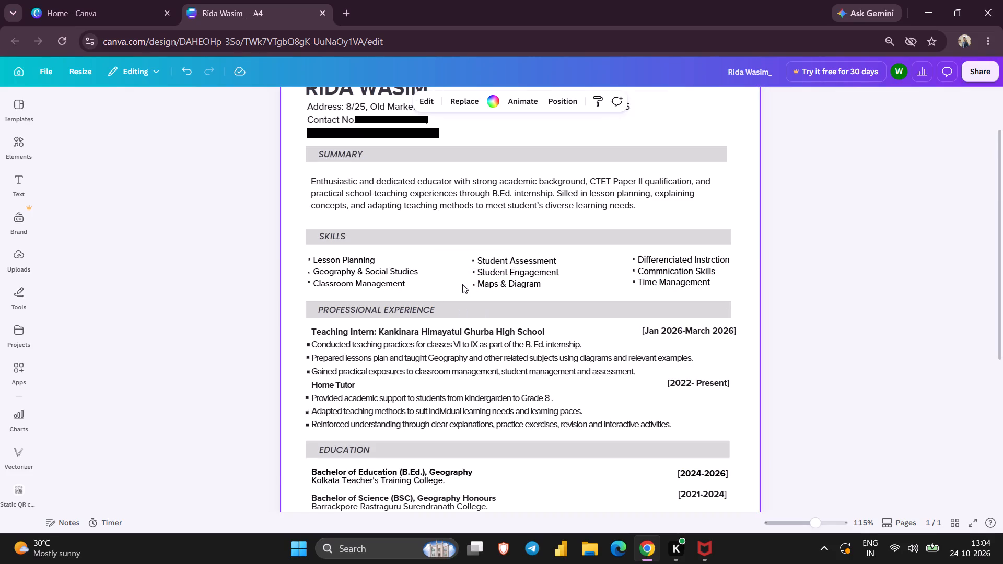
click(474, 286)
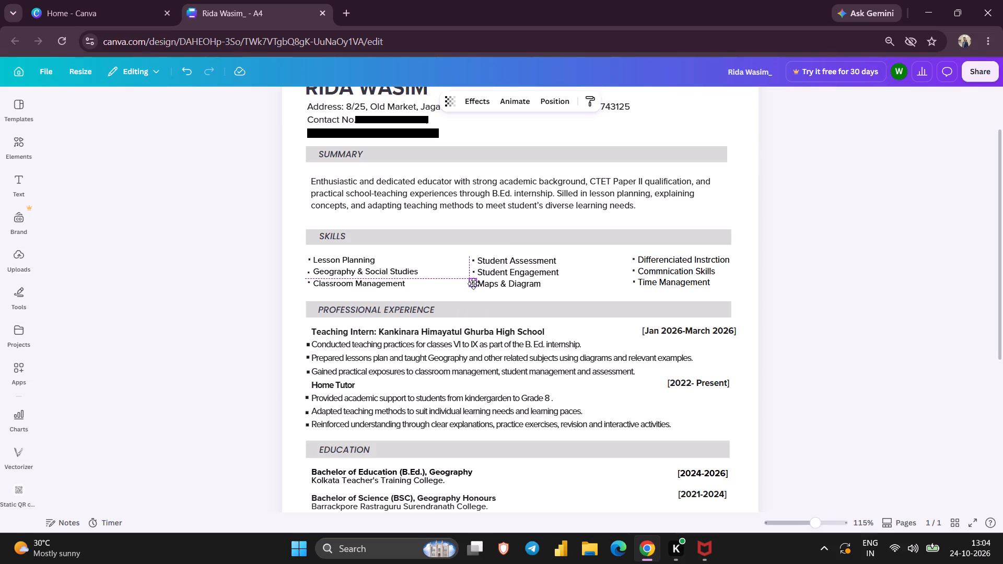
click(457, 282)
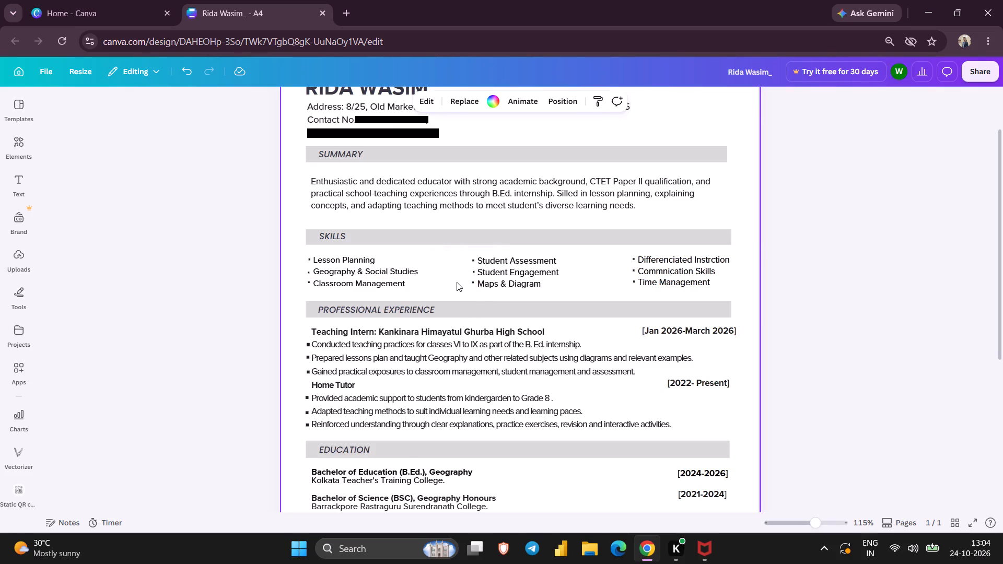
click(472, 284)
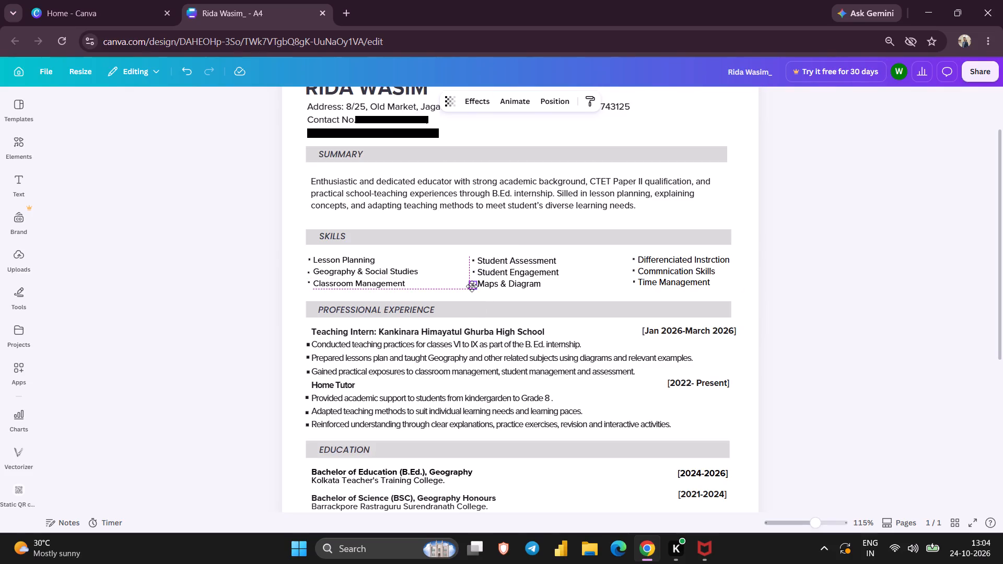
click(455, 282)
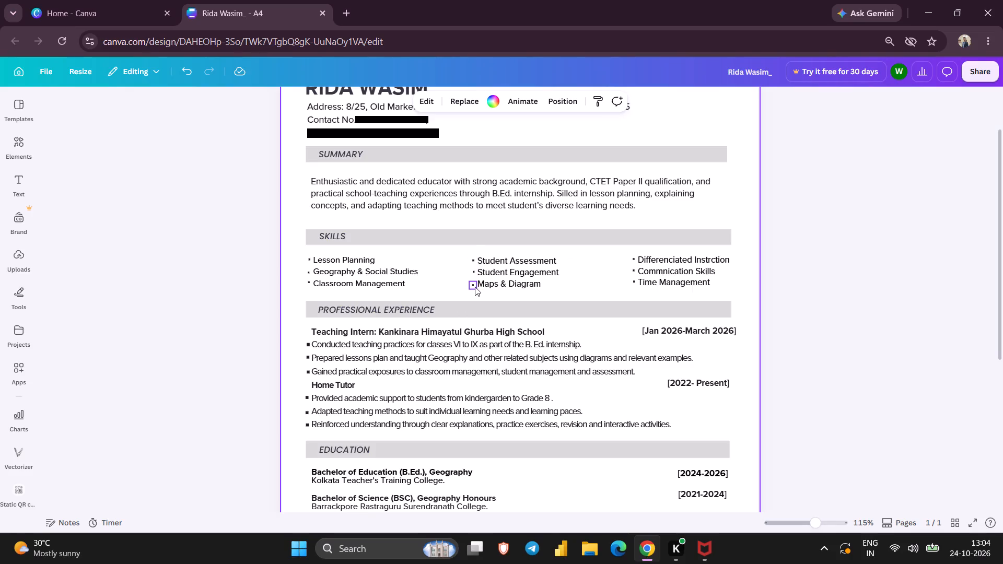
click(473, 285)
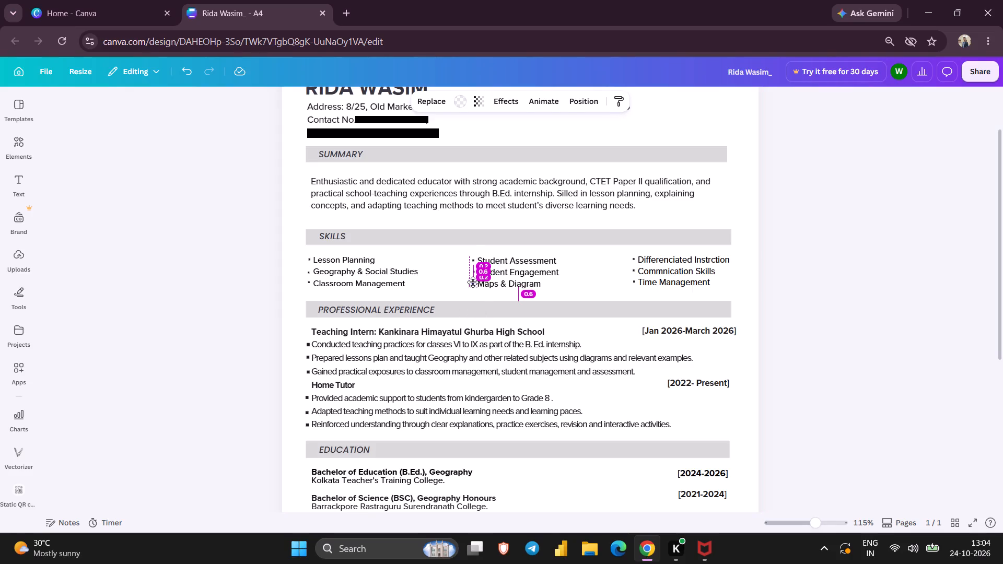
click(456, 284)
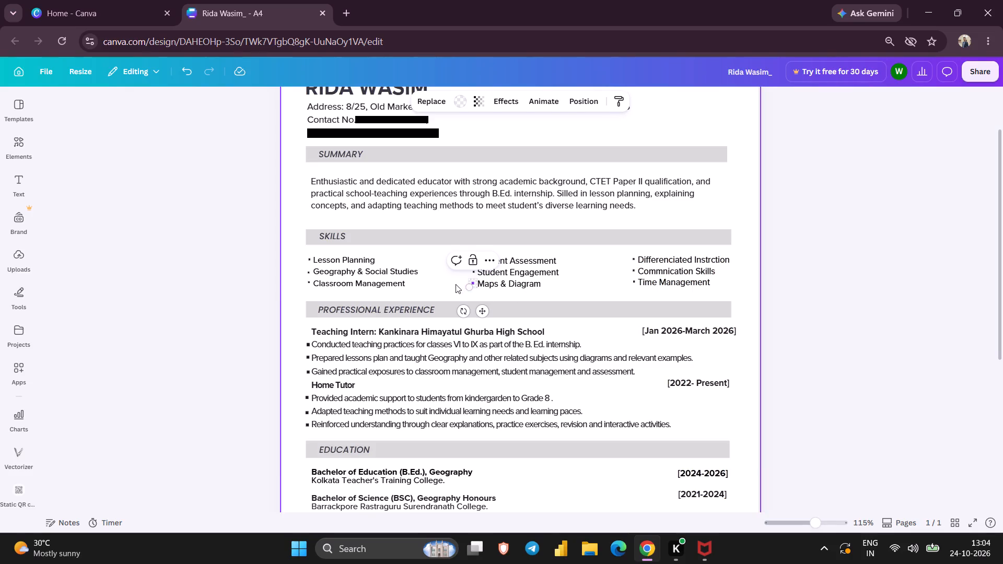
Realign the bullet beside "Student Engagement" with its entry and the bullets above and below it.
click(474, 272)
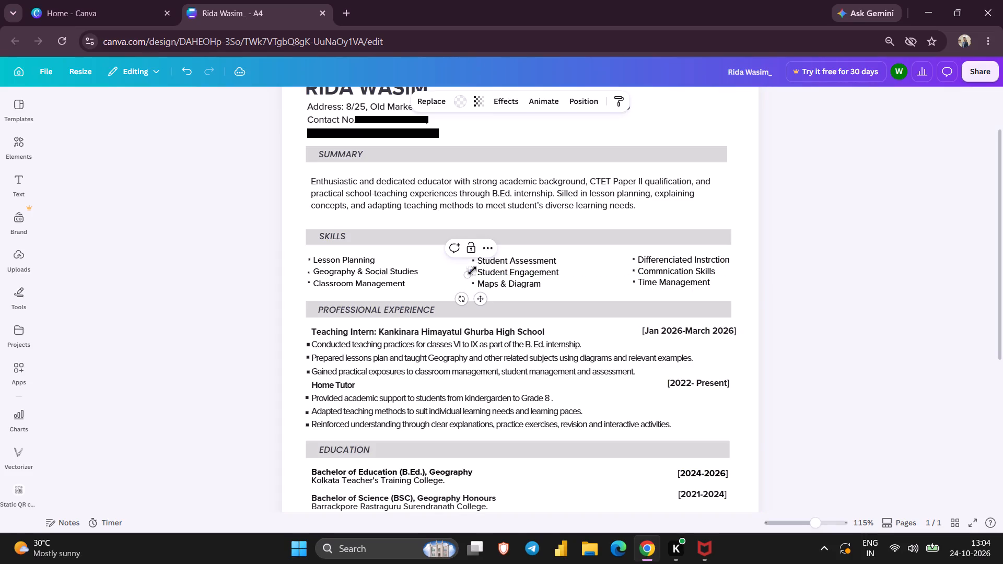
click(448, 276)
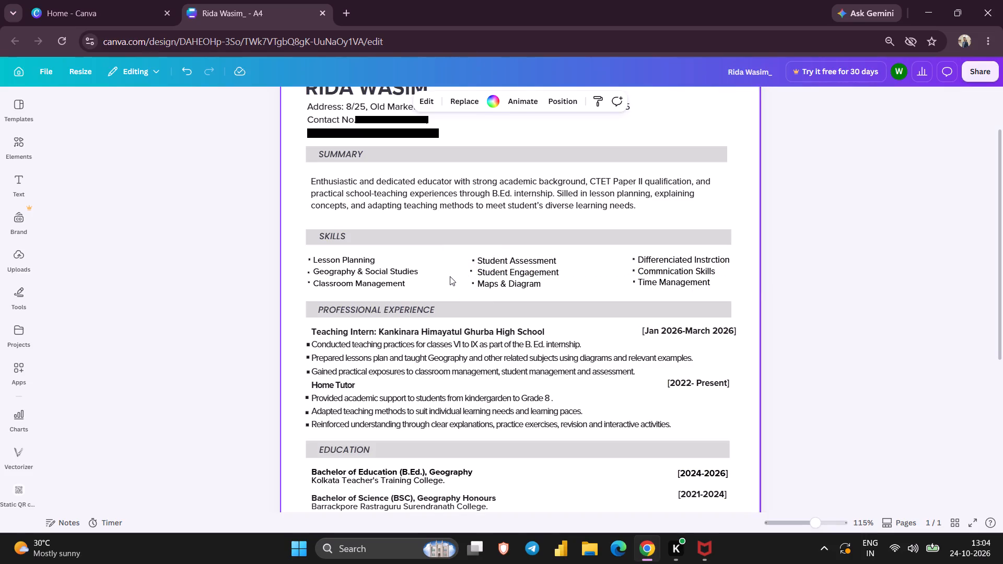
click(483, 264)
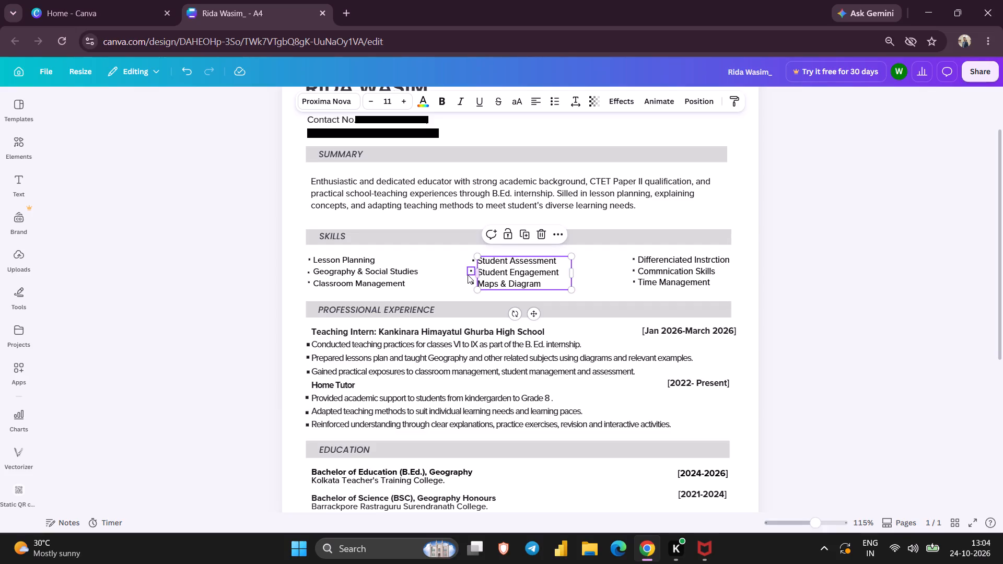
click(468, 275)
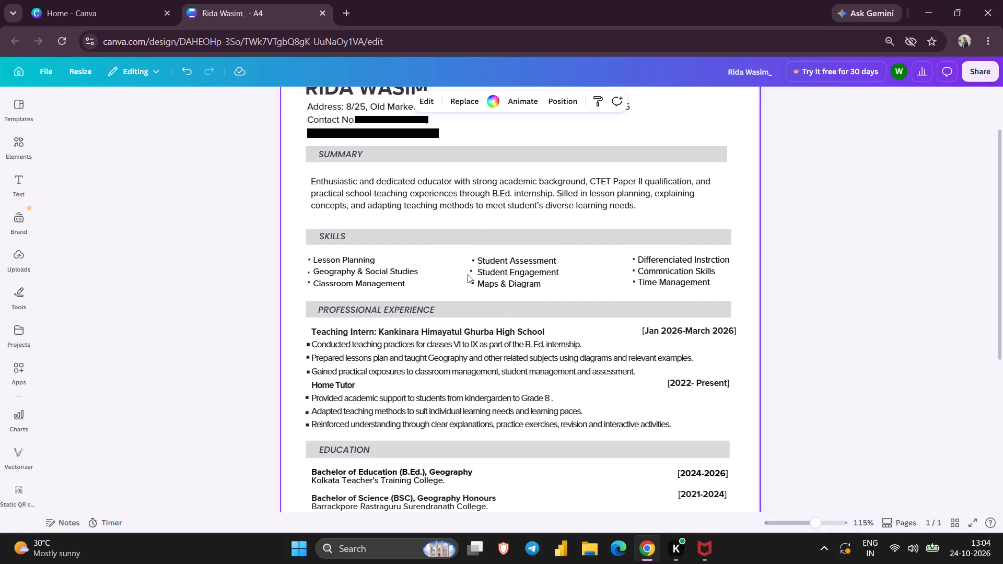
click(470, 271)
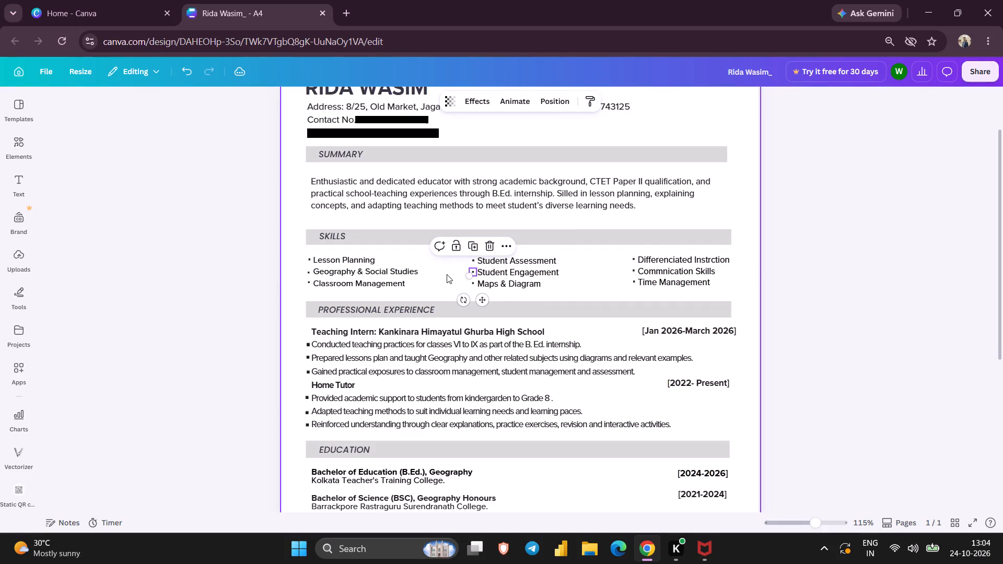
click(446, 274)
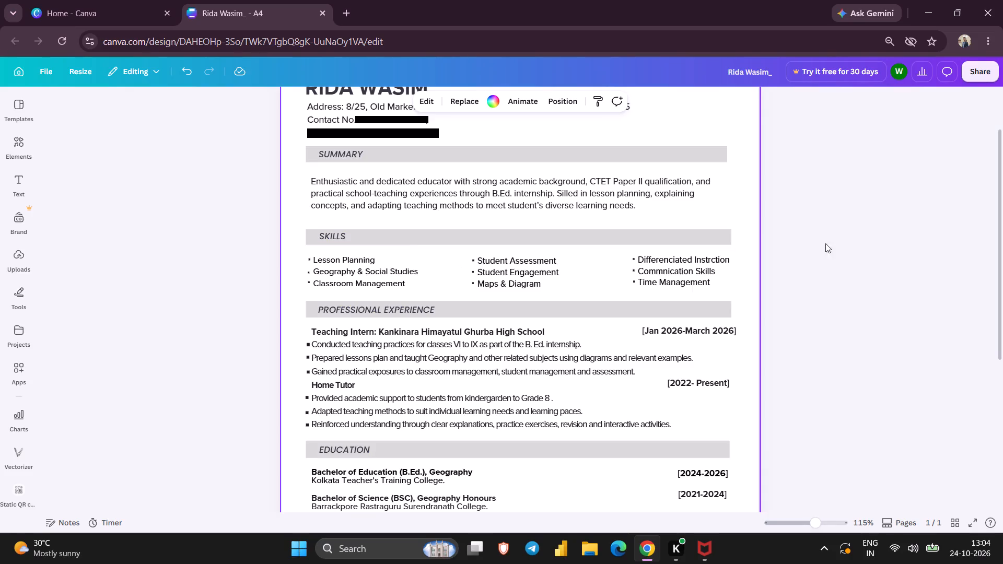
Correct "Silled" to "Skilled" in the Summary paragraph.
click(562, 186)
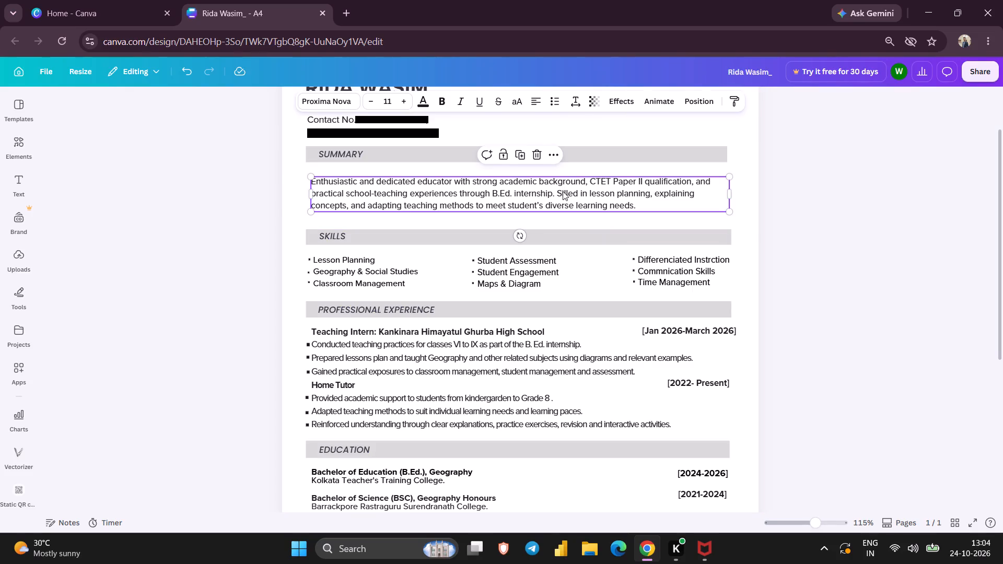
double_click(563, 191)
click(563, 191)
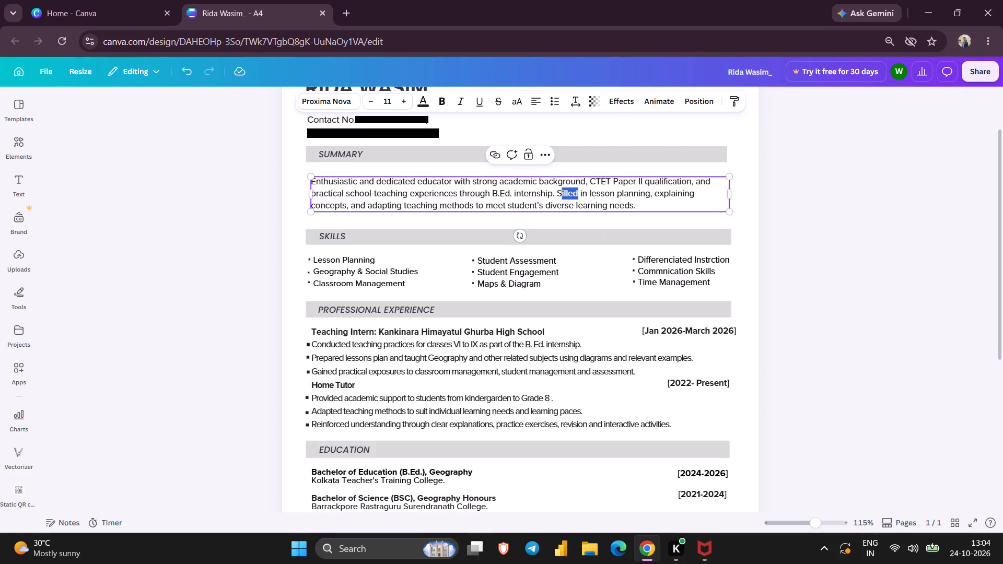
click(559, 192)
text(kk)
key(BackSpace)
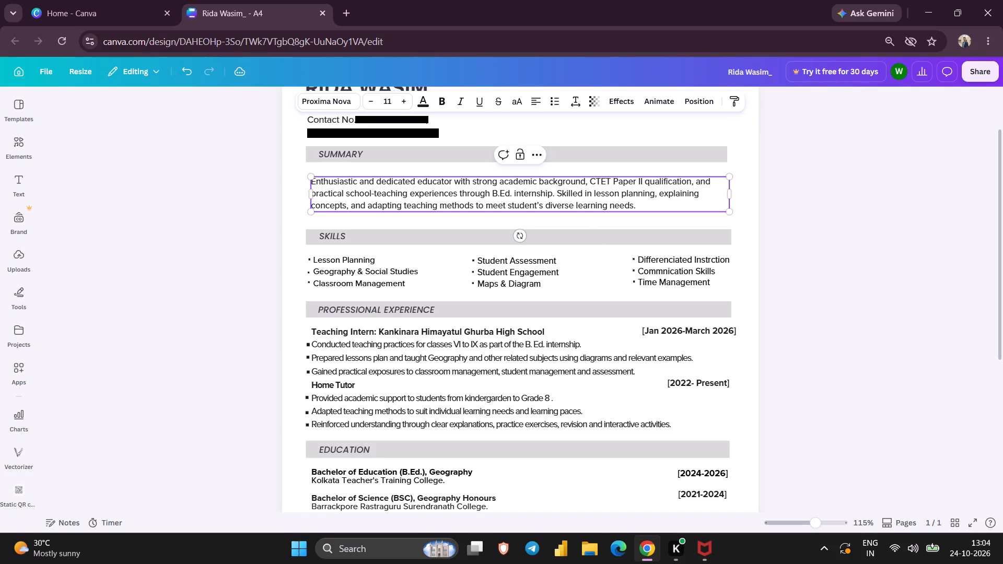
click(741, 198)
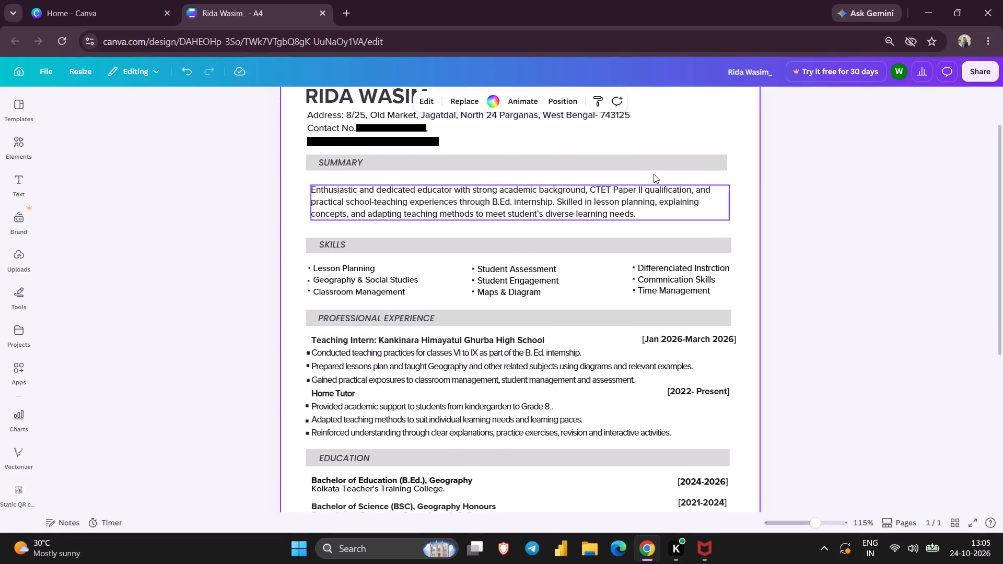
Move the grey Summary heading bar slightly down, away from the contact details.
scroll(594, 158, up, 1)
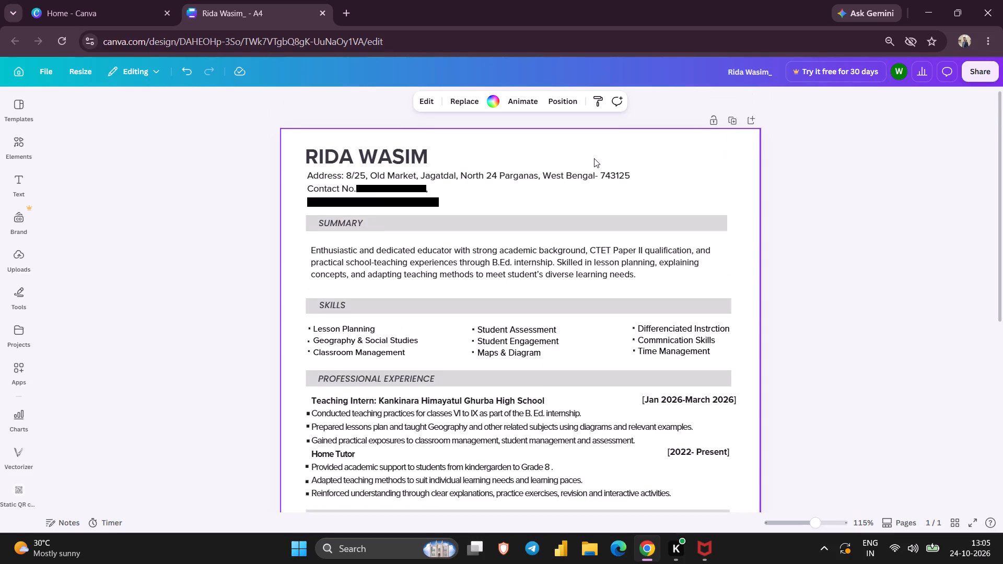
scroll(594, 158, up, 1)
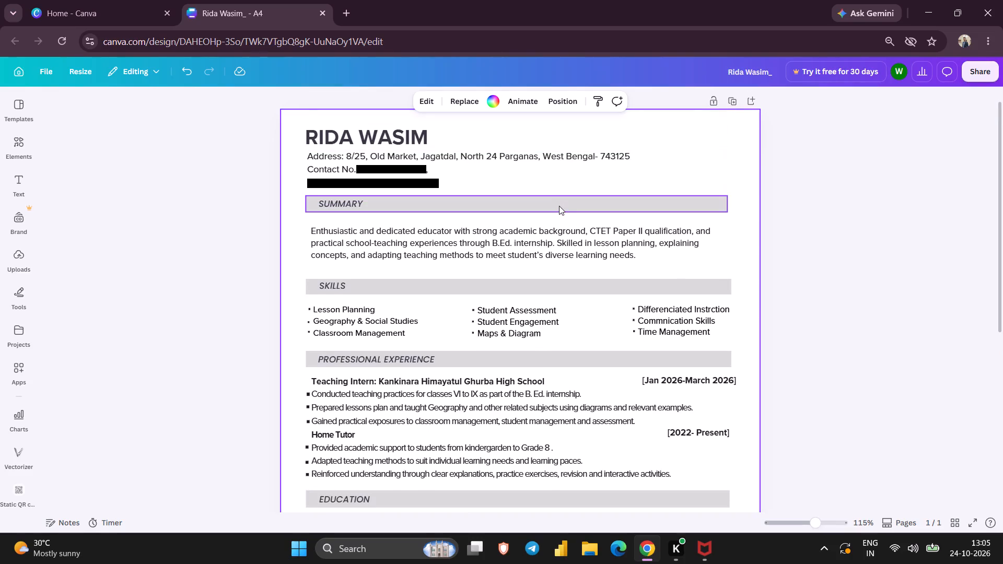
click(559, 206)
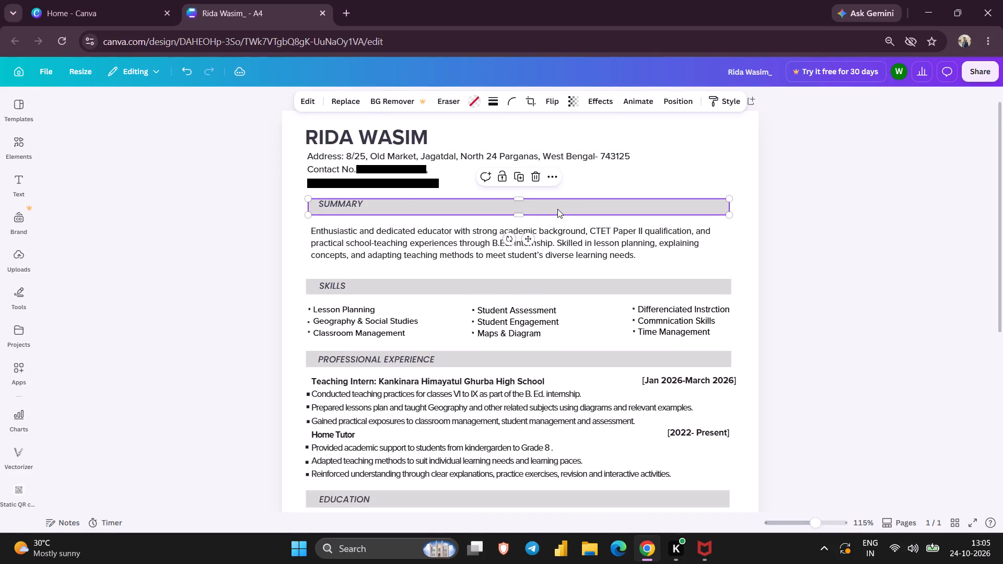
click(355, 207)
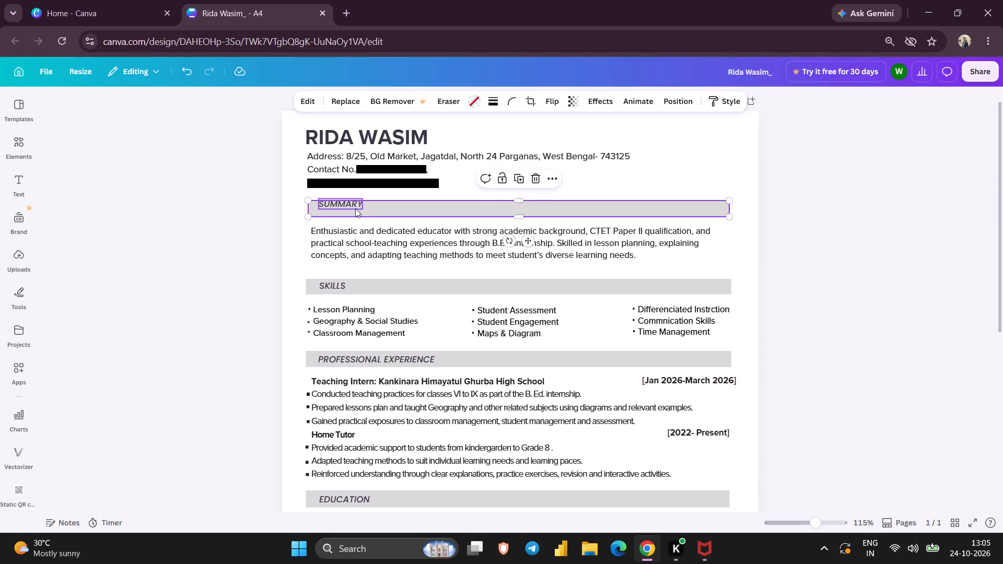
Move the "SUMMARY" heading text down so it sits vertically centred in its grey bar.
click(345, 203)
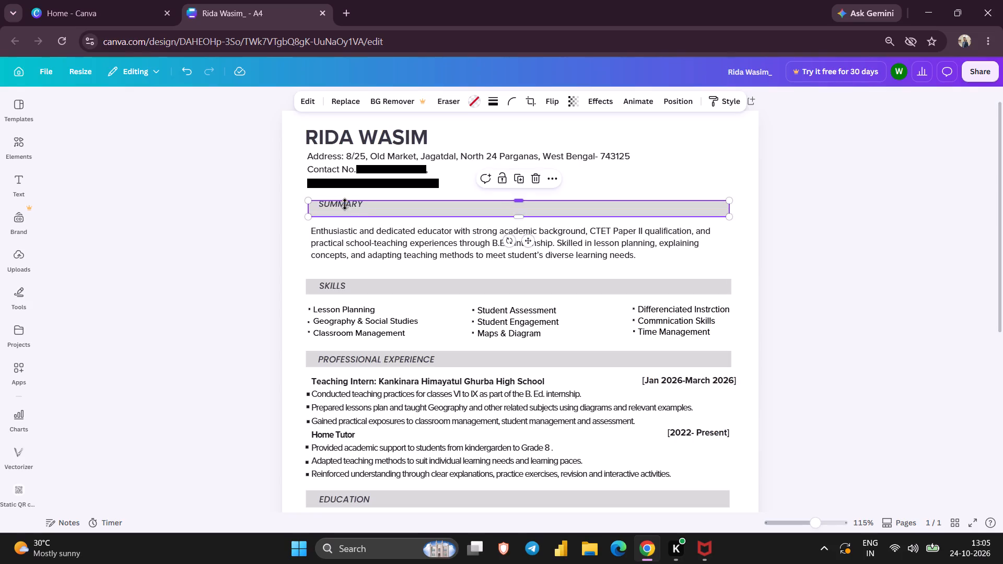
click(345, 206)
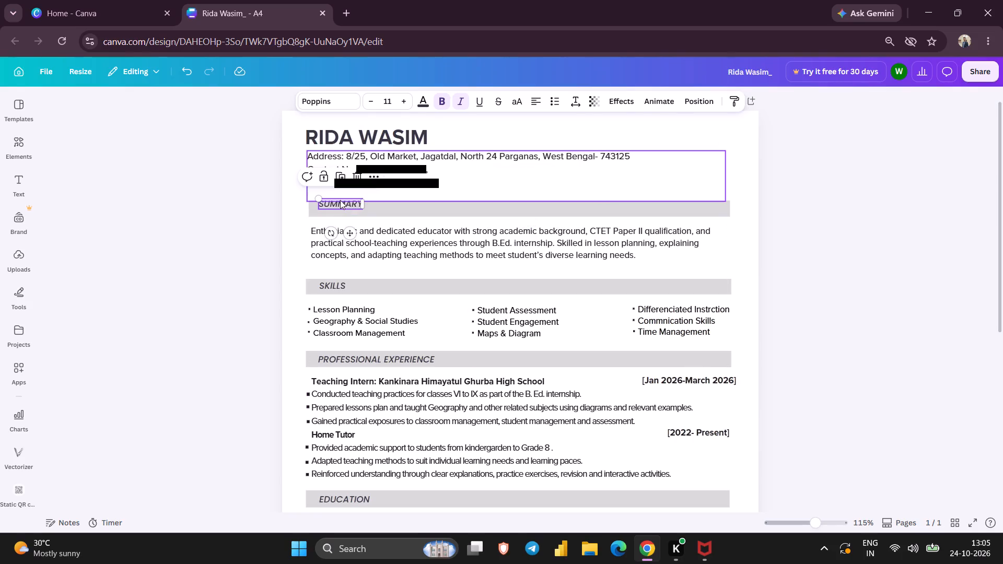
click(340, 202)
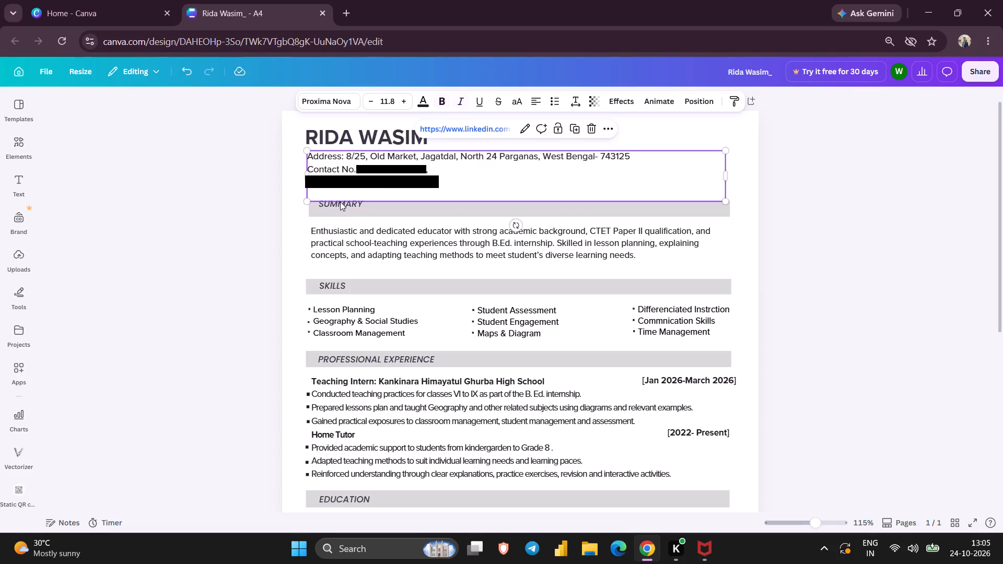
click(340, 203)
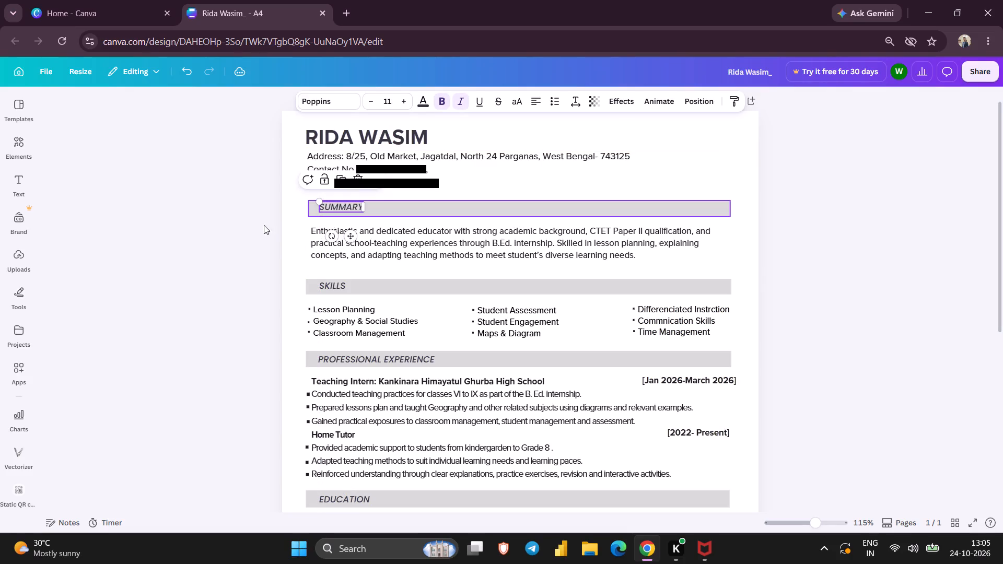
click(219, 244)
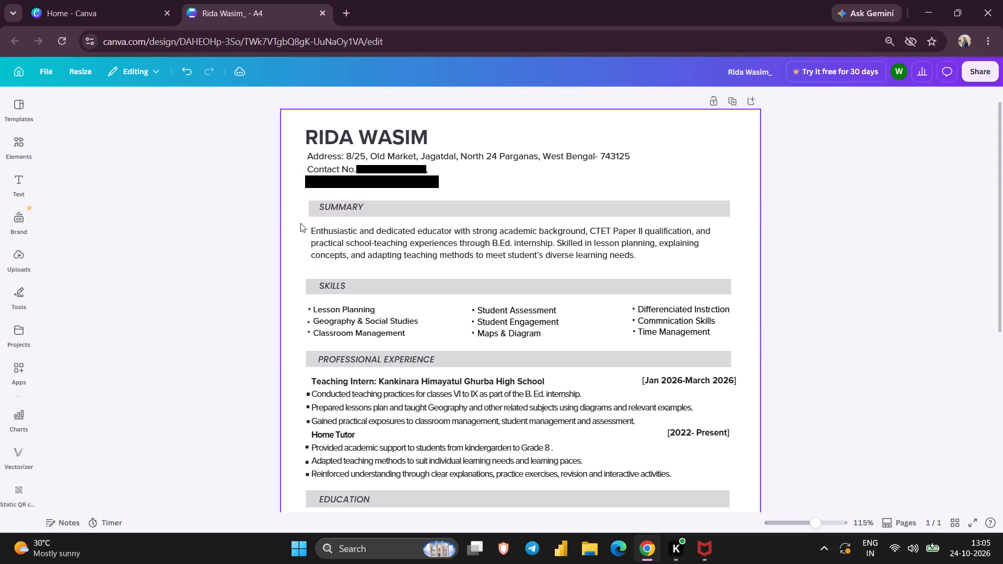
click(335, 206)
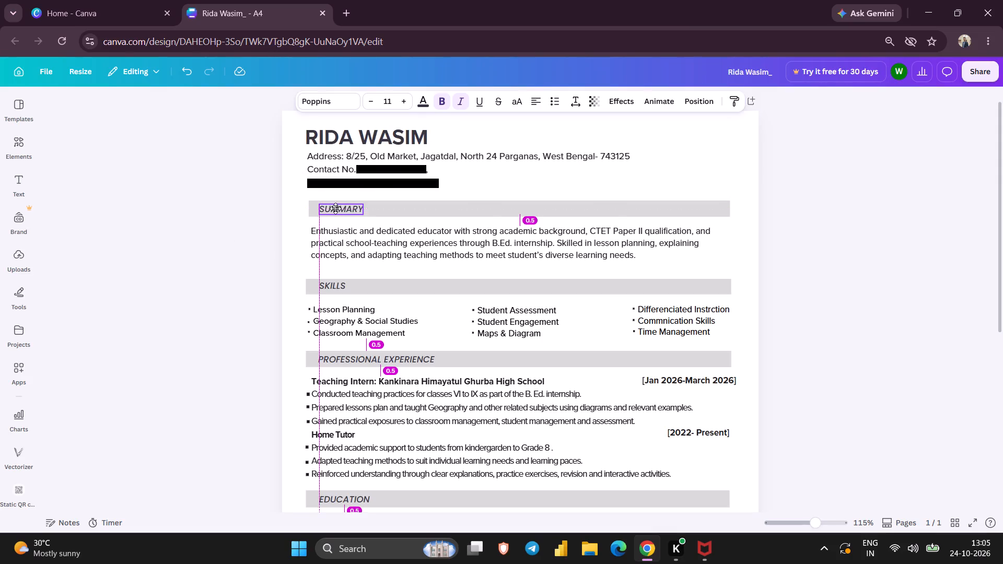
Review the whole resume page, from the header down to Additional Information, for remaining alignment and bullet inconsistencies.
click(197, 243)
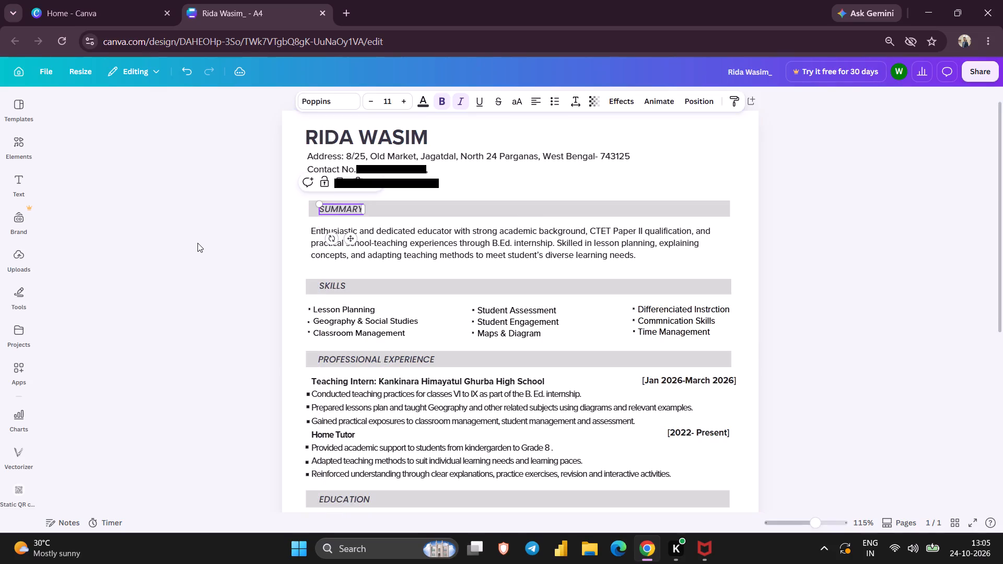
scroll(197, 243, down, 1)
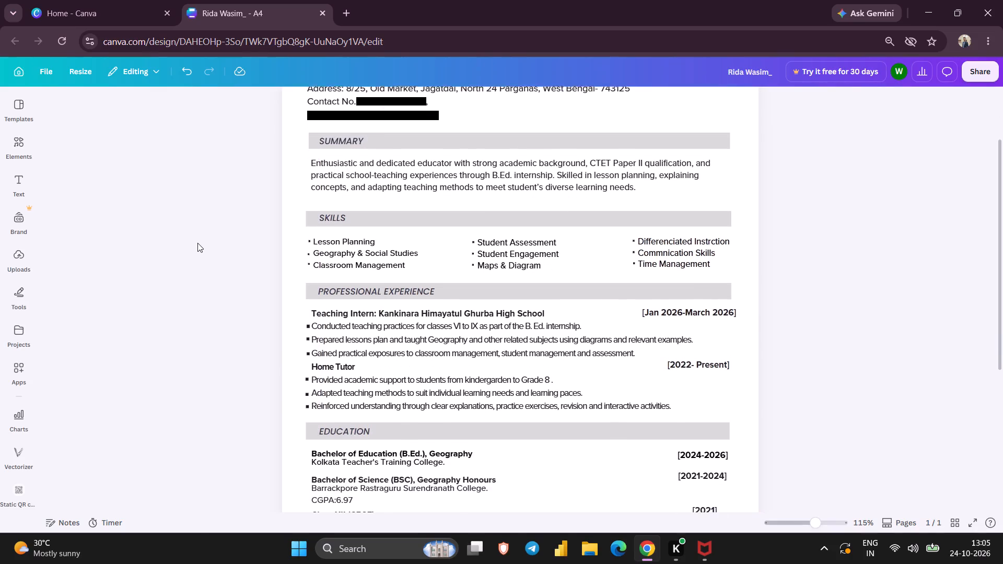
scroll(197, 243, down, 3)
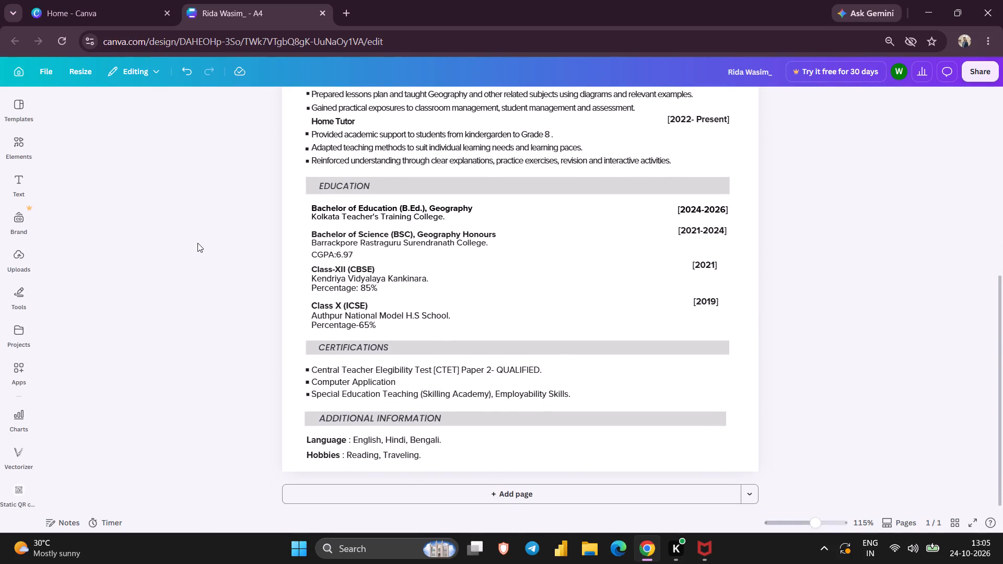
scroll(197, 243, up, 2)
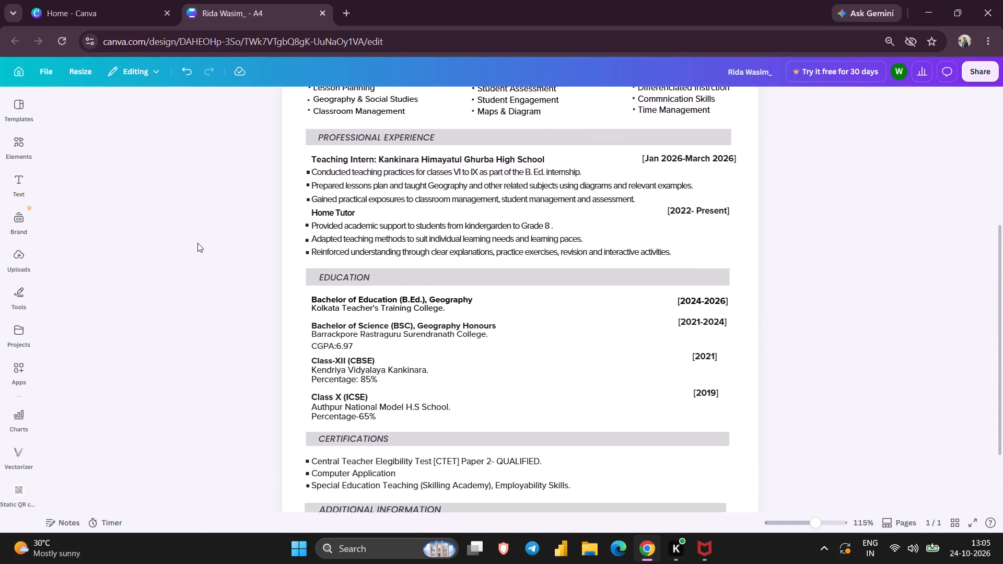
scroll(197, 243, up, 2)
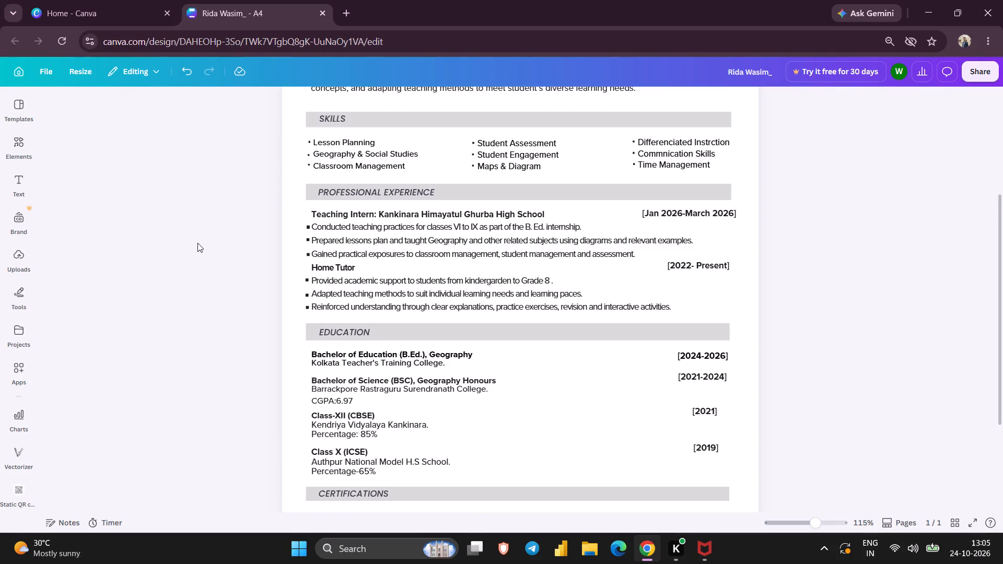
scroll(197, 243, up, 3)
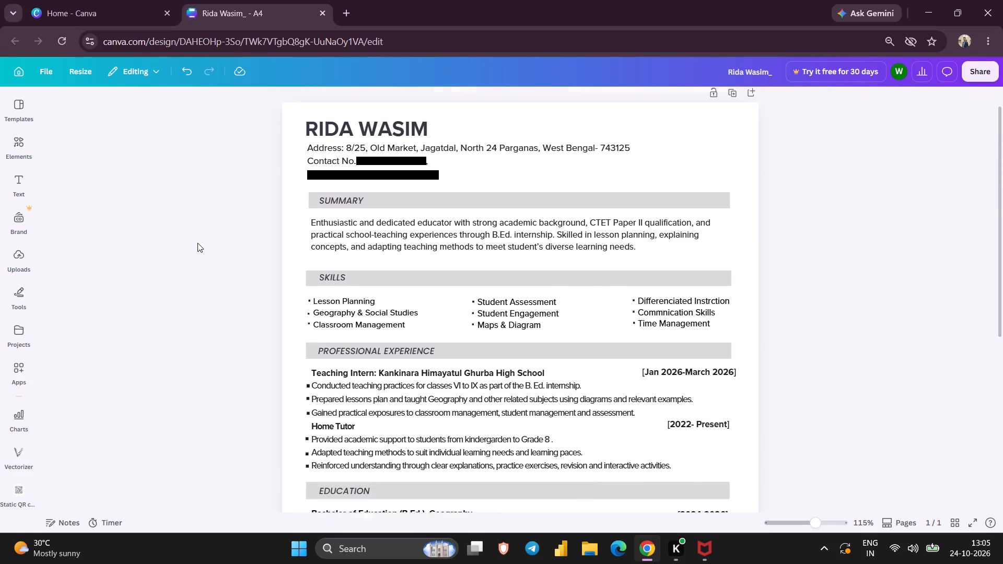
scroll(197, 243, up, 1)
scroll(197, 243, down, 1)
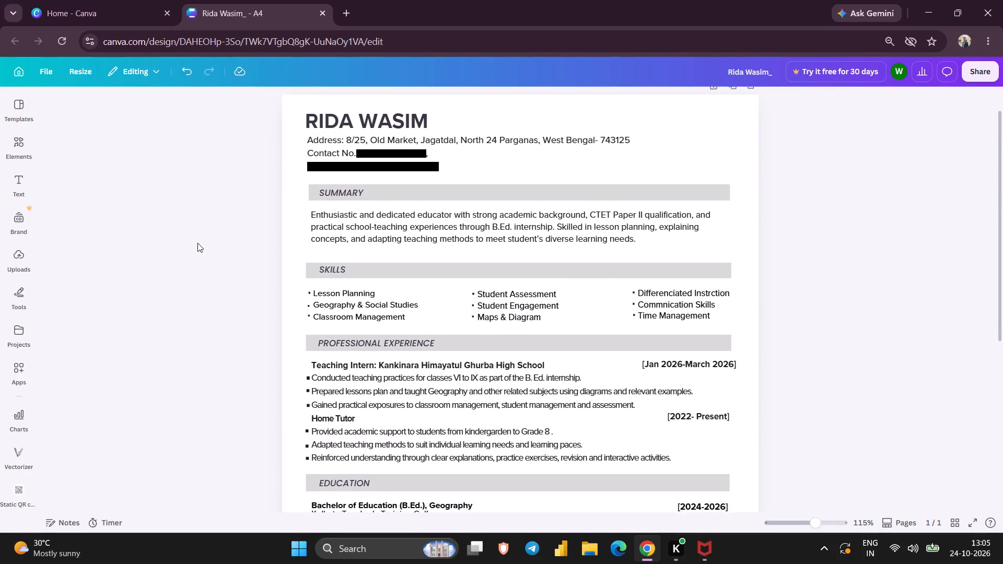
scroll(197, 243, down, 3)
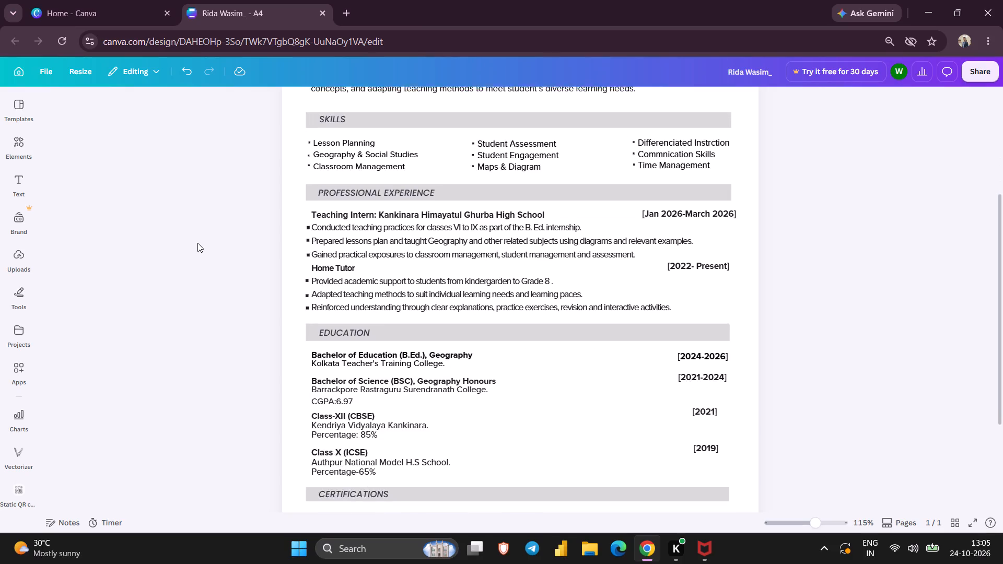
scroll(197, 243, down, 2)
scroll(197, 243, up, 2)
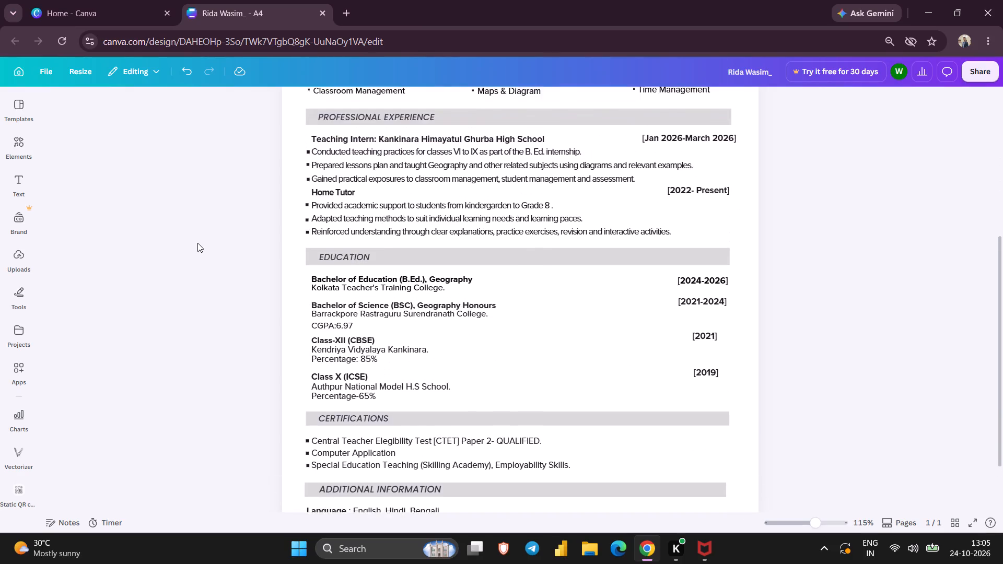
scroll(197, 243, up, 2)
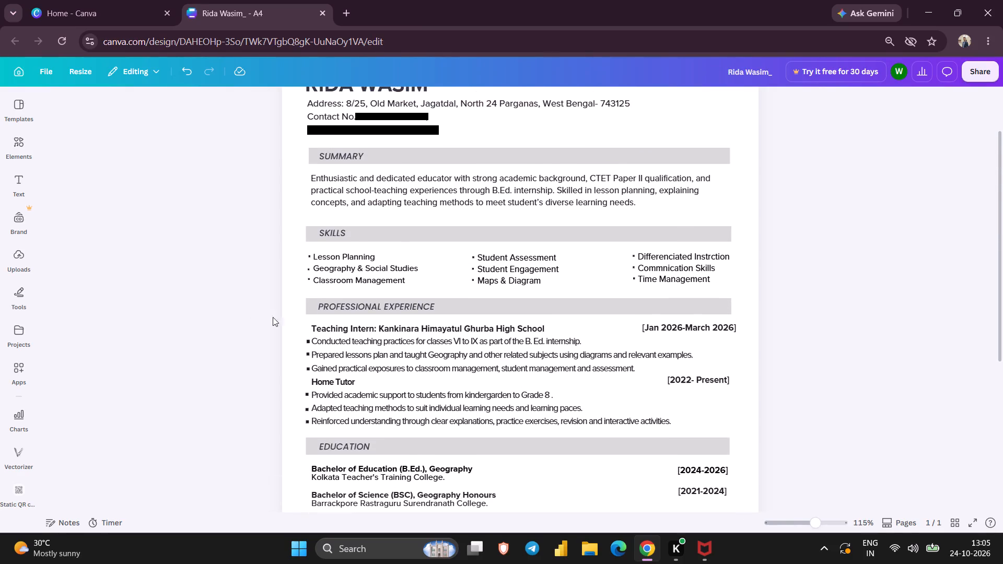
Shrink the three square bullets beside the Teaching Intern lines in Professional Experience.
click(308, 339)
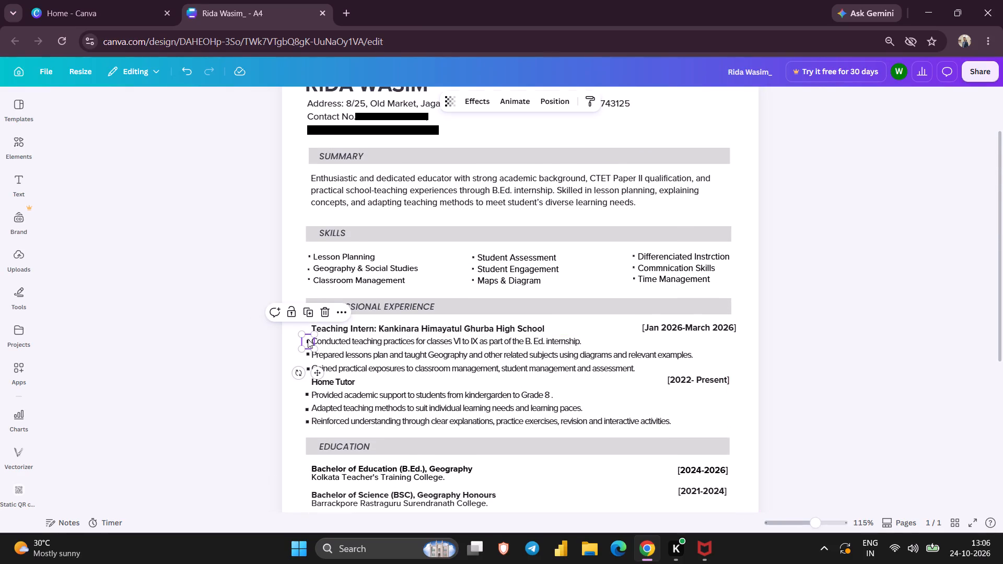
click(314, 349)
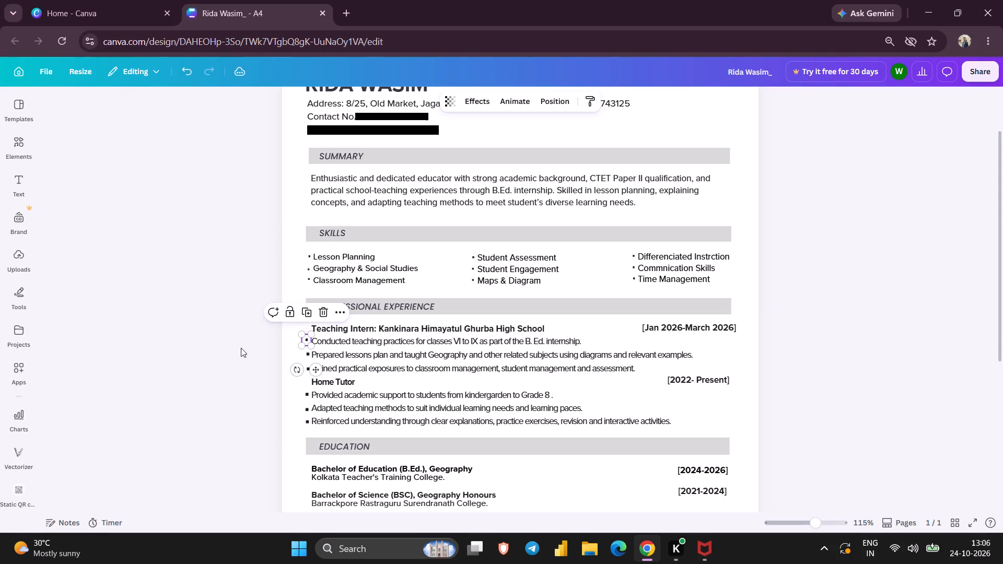
click(241, 348)
click(304, 354)
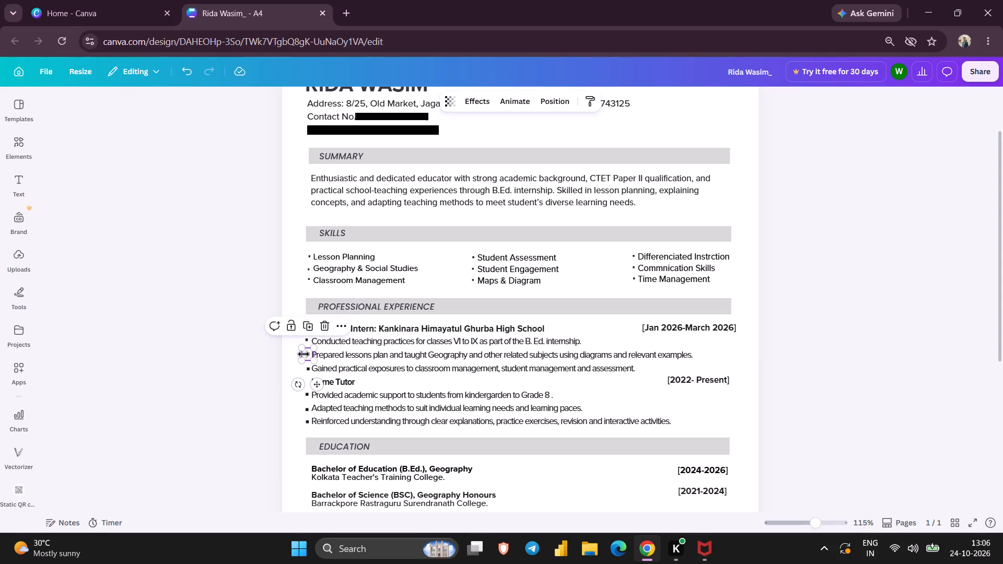
click(313, 360)
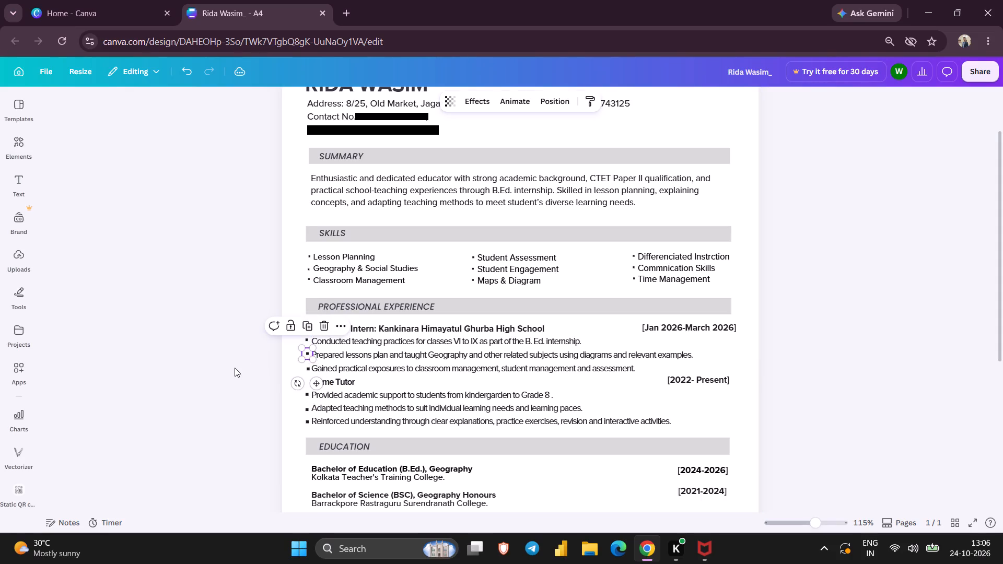
click(235, 368)
click(305, 372)
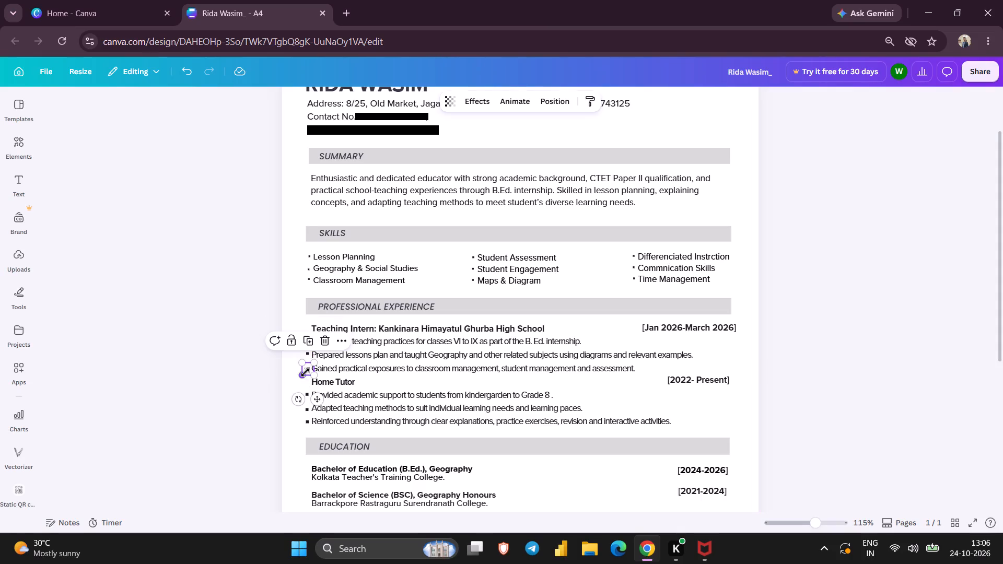
click(313, 375)
click(229, 380)
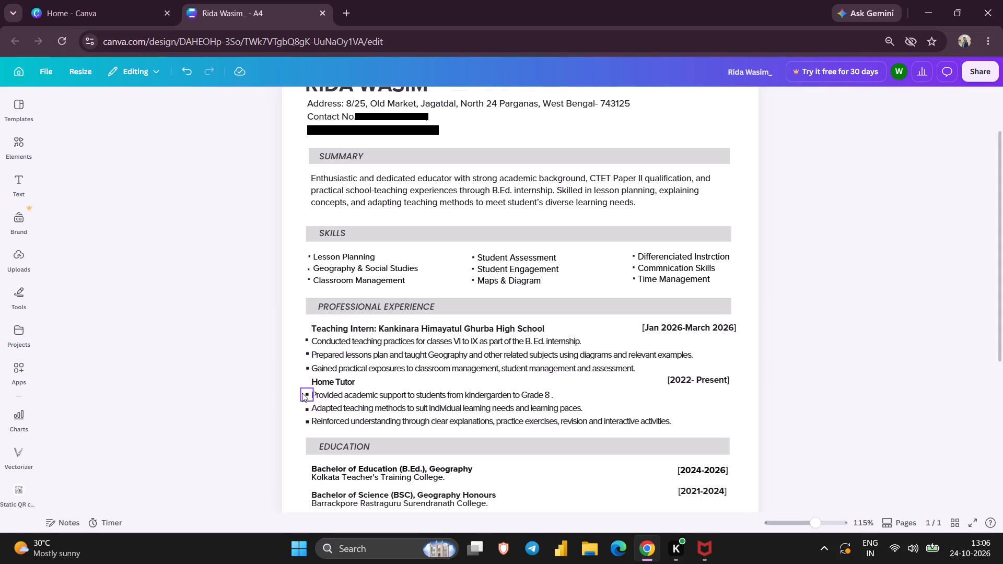
Shrink the three square bullets beside the Home Tutor lines to match the Teaching Intern bullets.
click(302, 393)
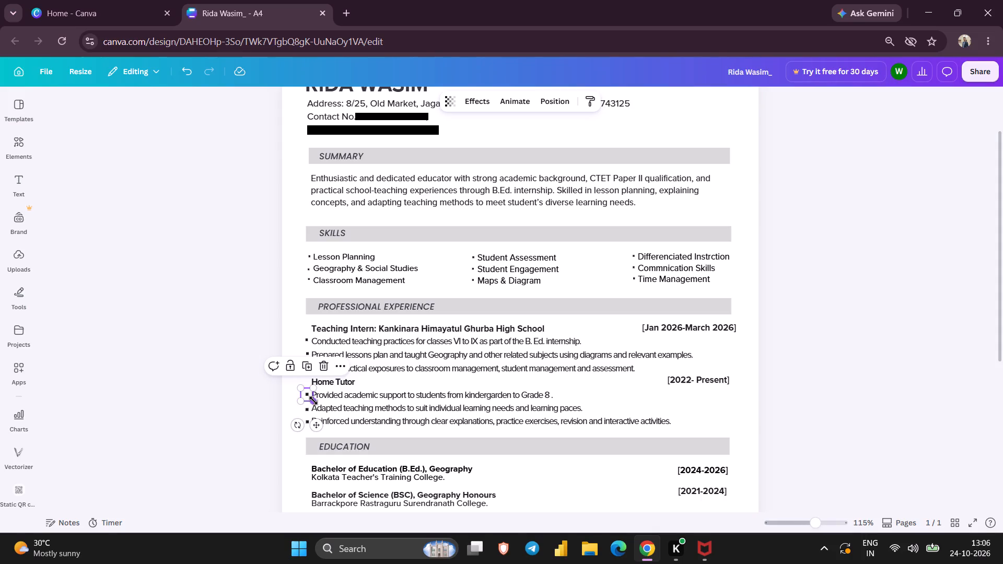
click(313, 401)
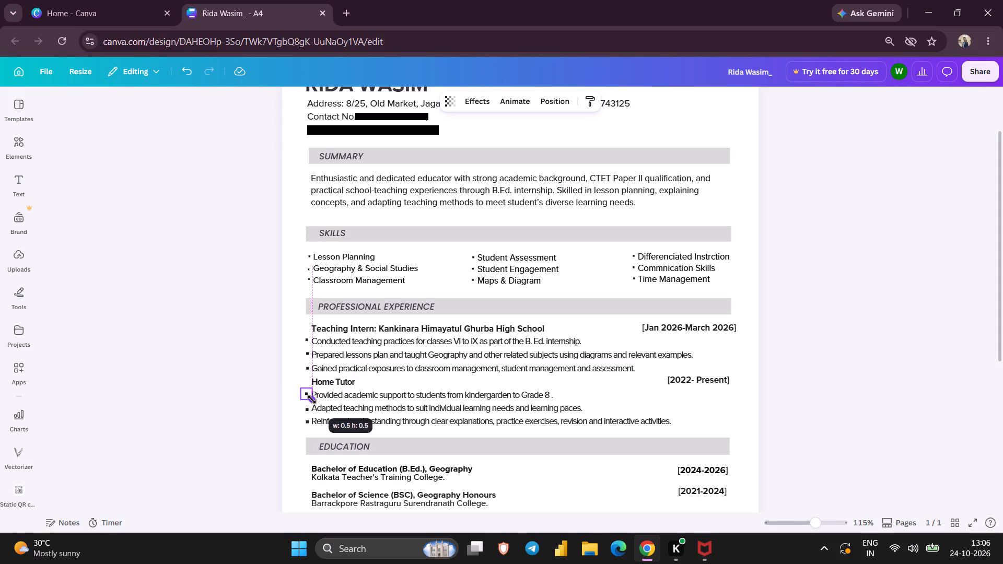
click(263, 400)
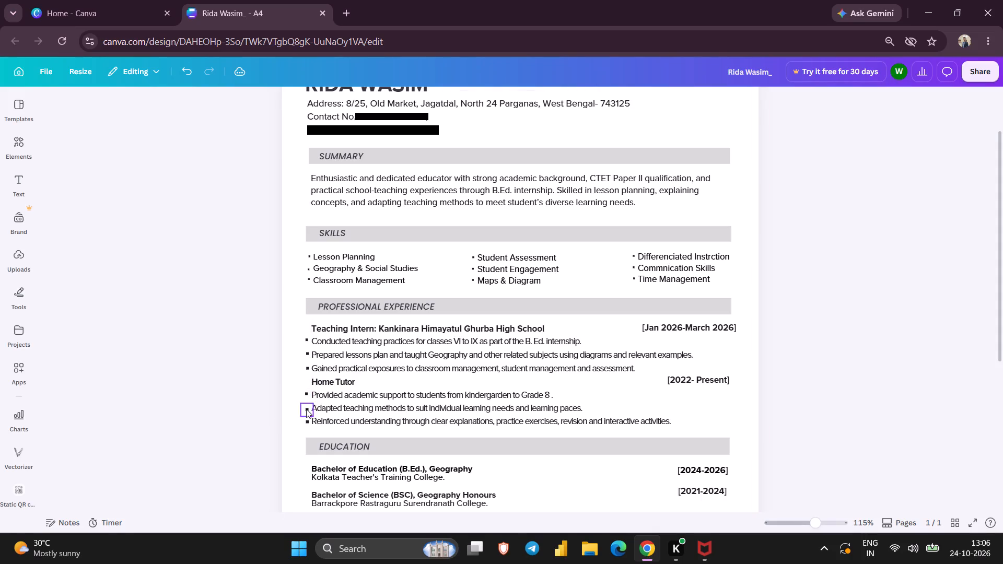
click(306, 409)
click(313, 416)
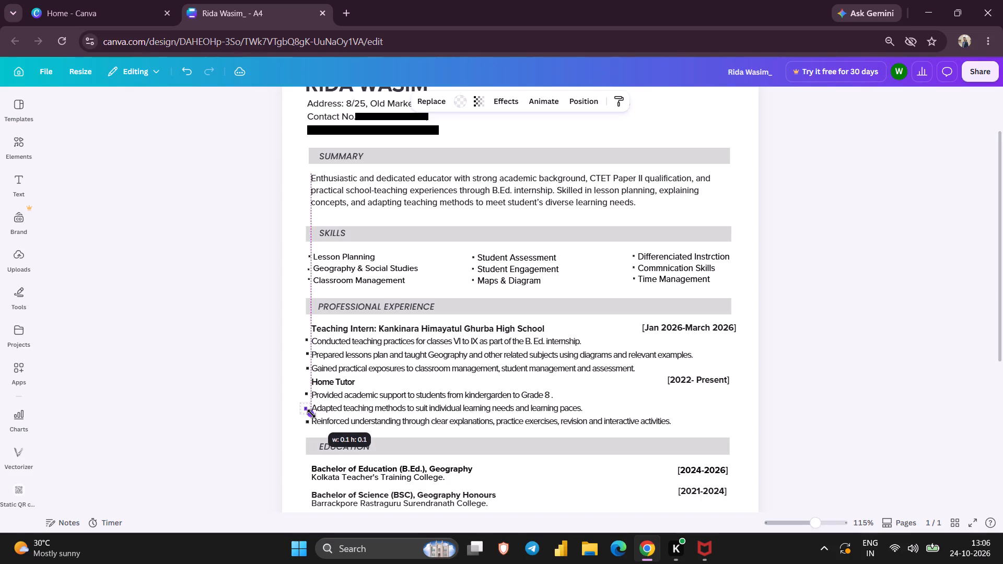
click(248, 415)
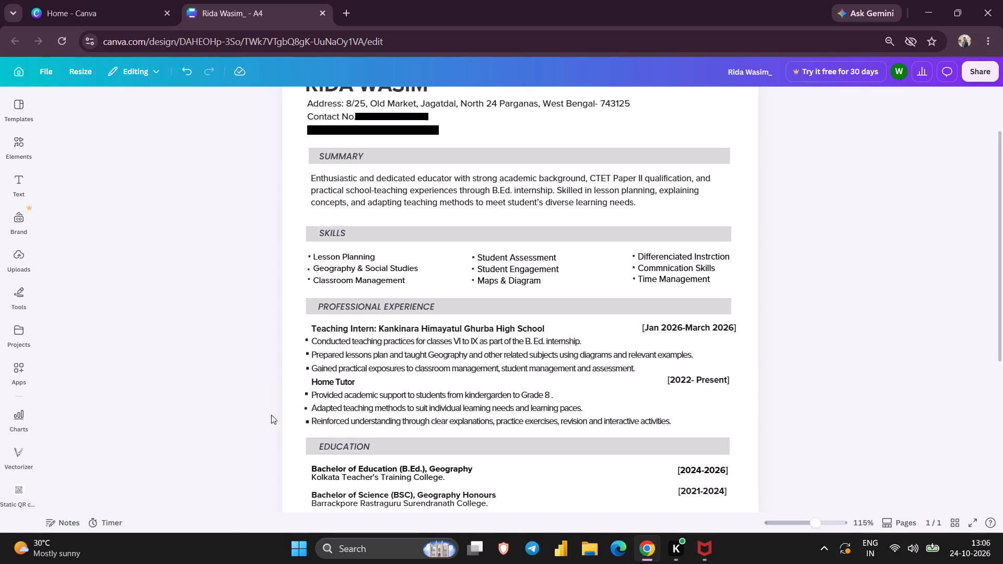
click(306, 416)
click(314, 429)
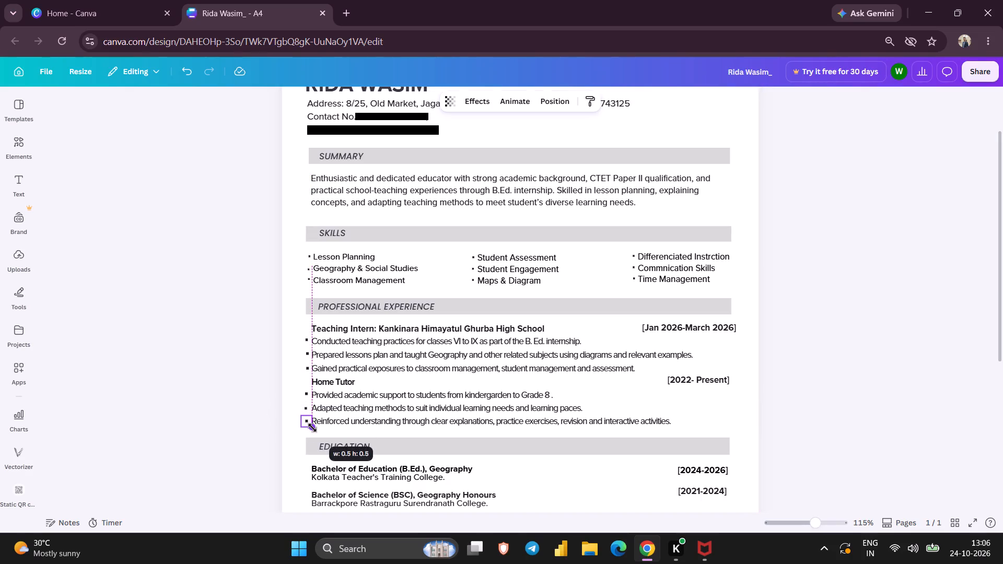
click(232, 424)
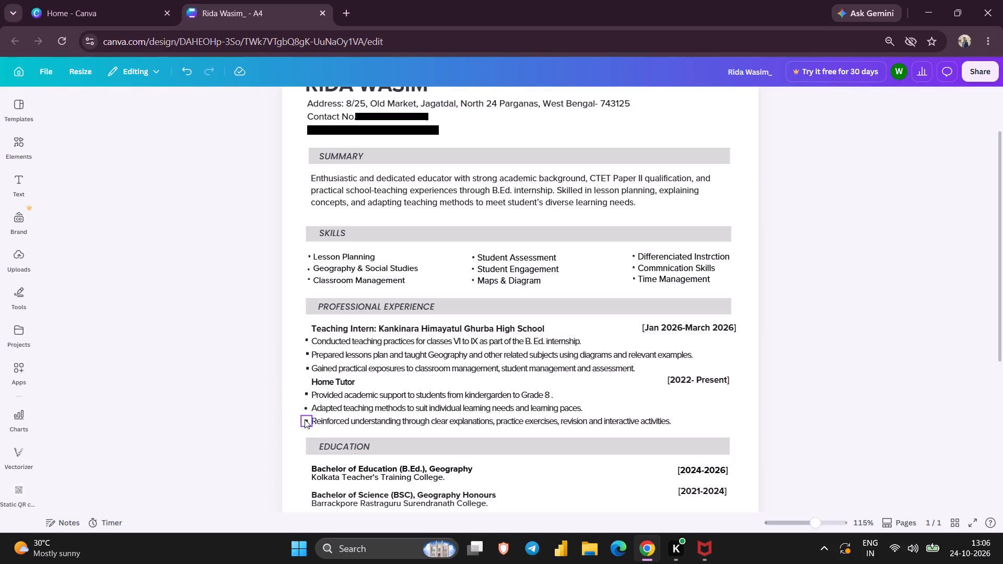
Nudge the bullet beside "Adapted teaching methods" slightly up so it sits level with its line.
click(305, 410)
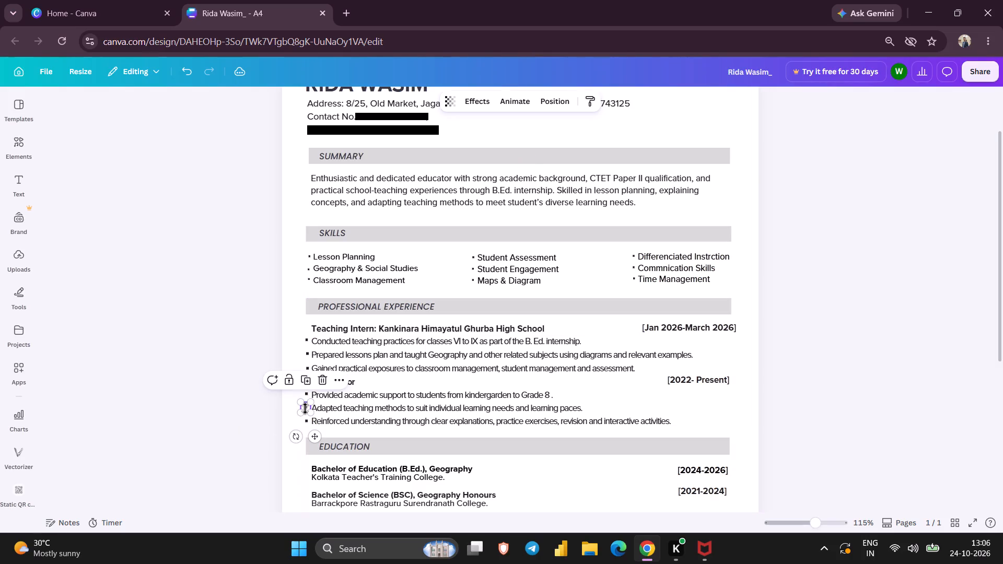
click(277, 408)
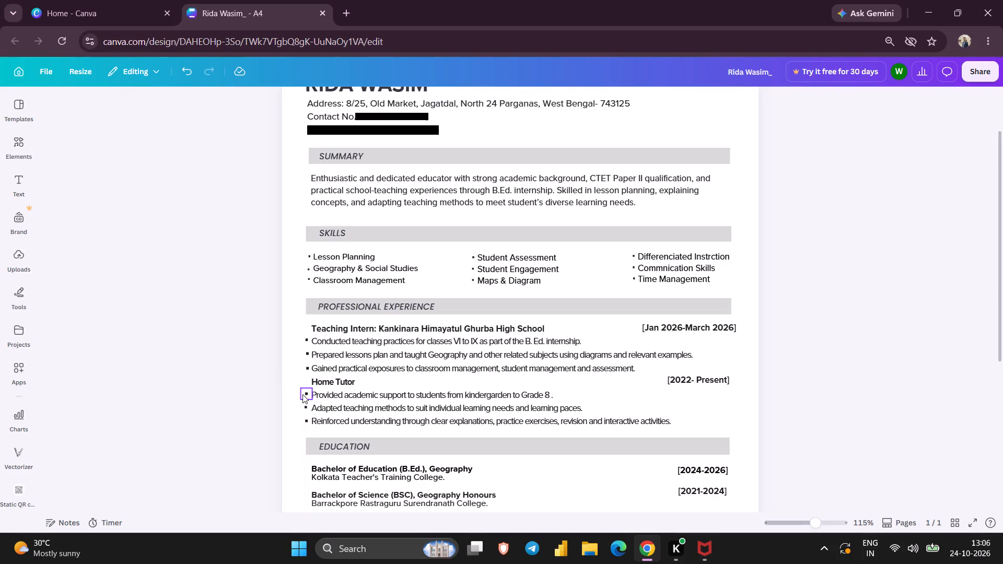
Shrink the bullet beside "Provided academic support" slightly more and realign it with its line and the neighbouring bullets.
click(302, 394)
click(314, 402)
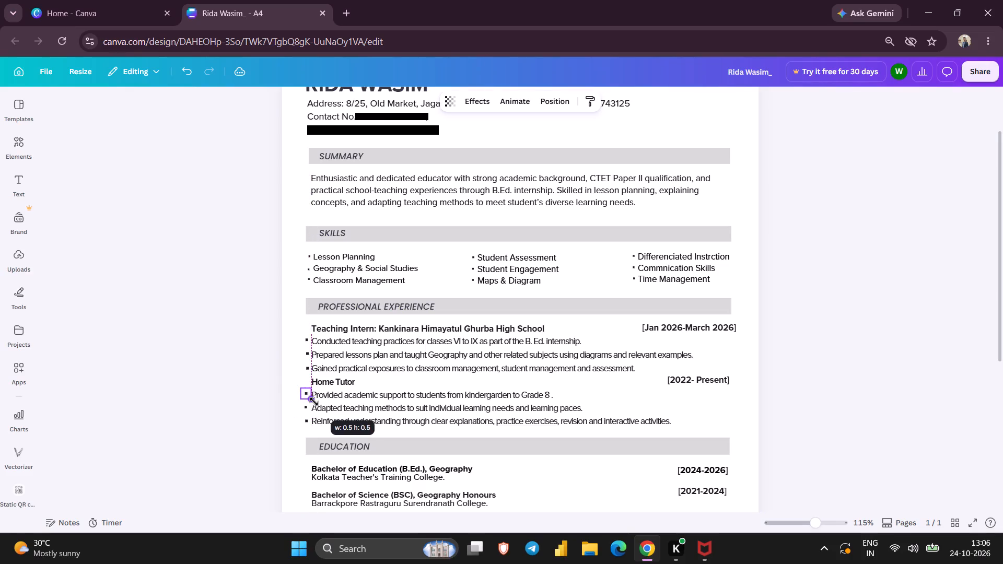
click(265, 401)
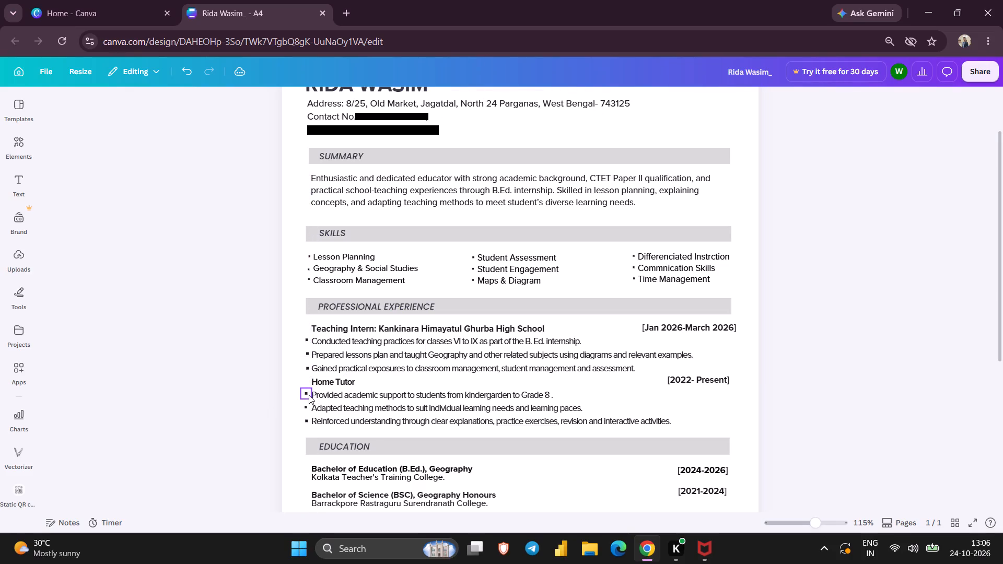
click(308, 395)
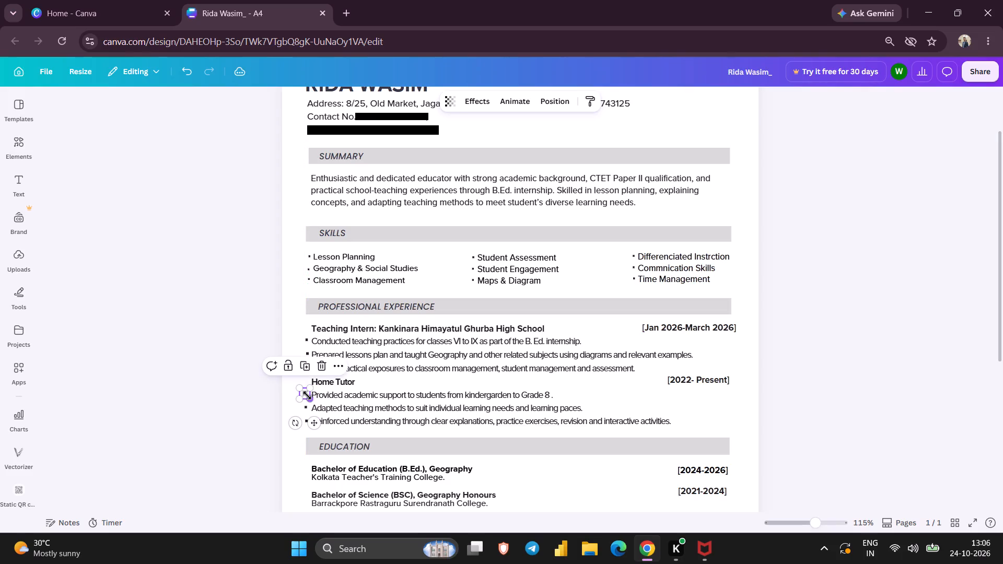
click(262, 394)
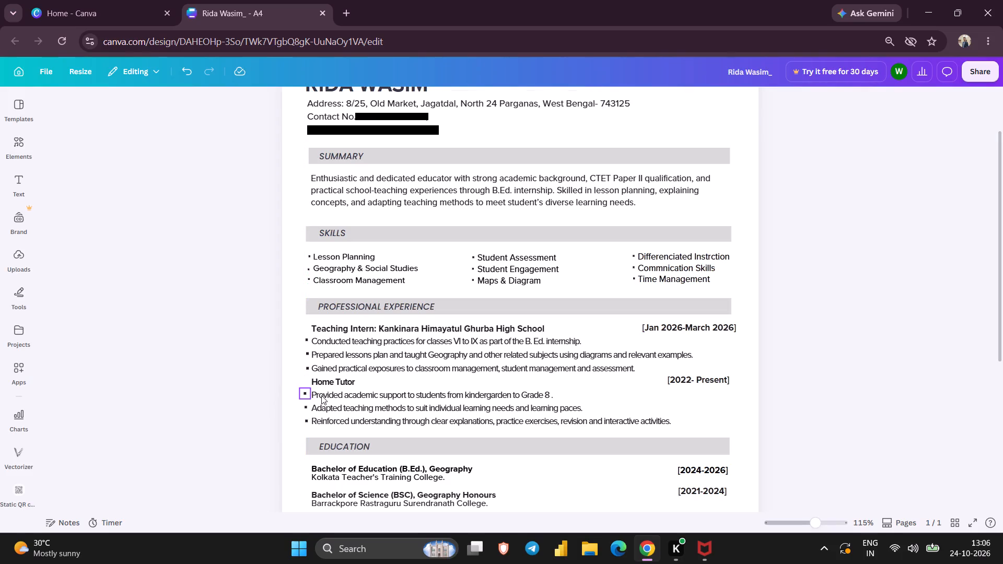
click(306, 395)
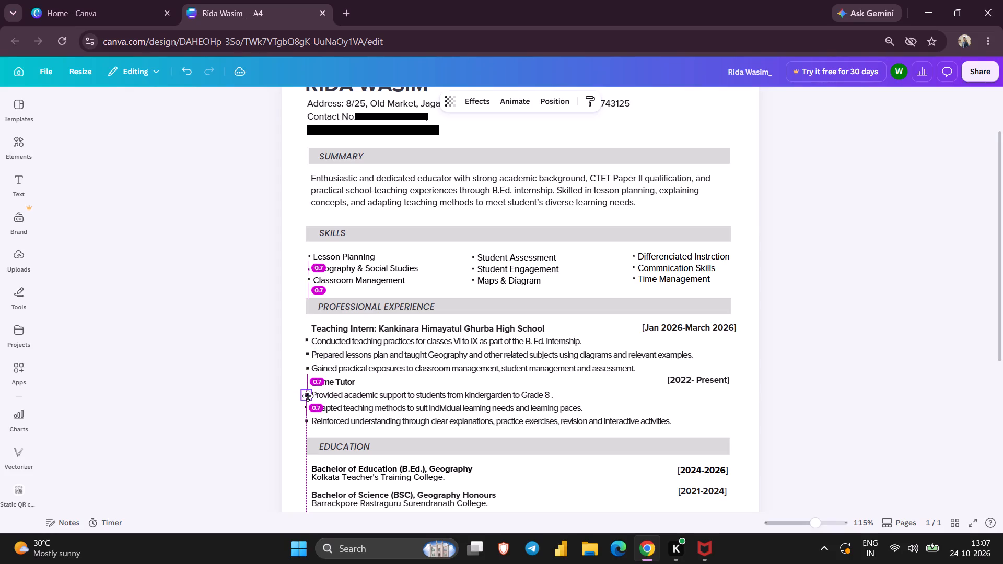
click(232, 385)
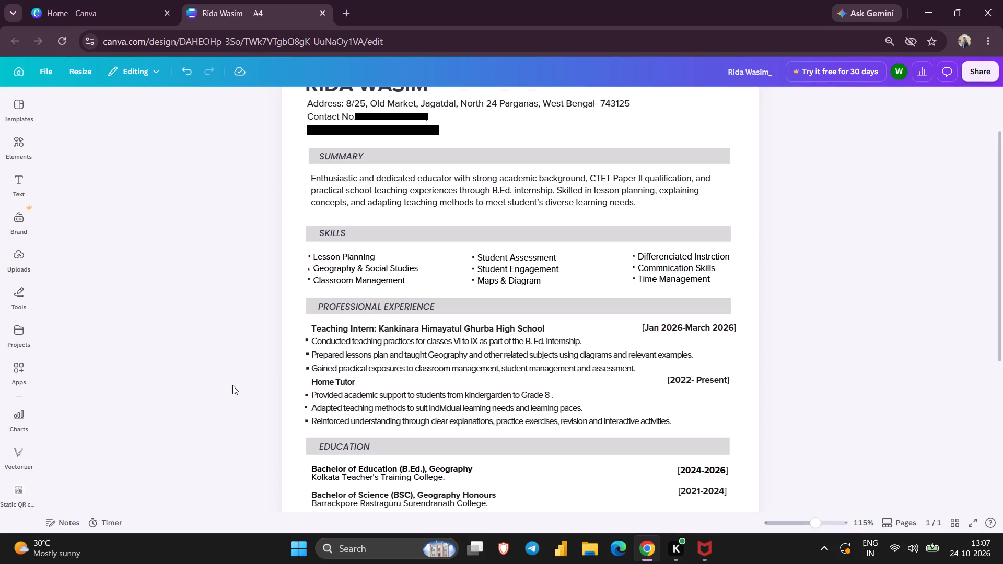
Move the bullets beside "Prepared lessons plan" and "Conducted teaching practices" slightly down to sit level with their lines.
click(305, 355)
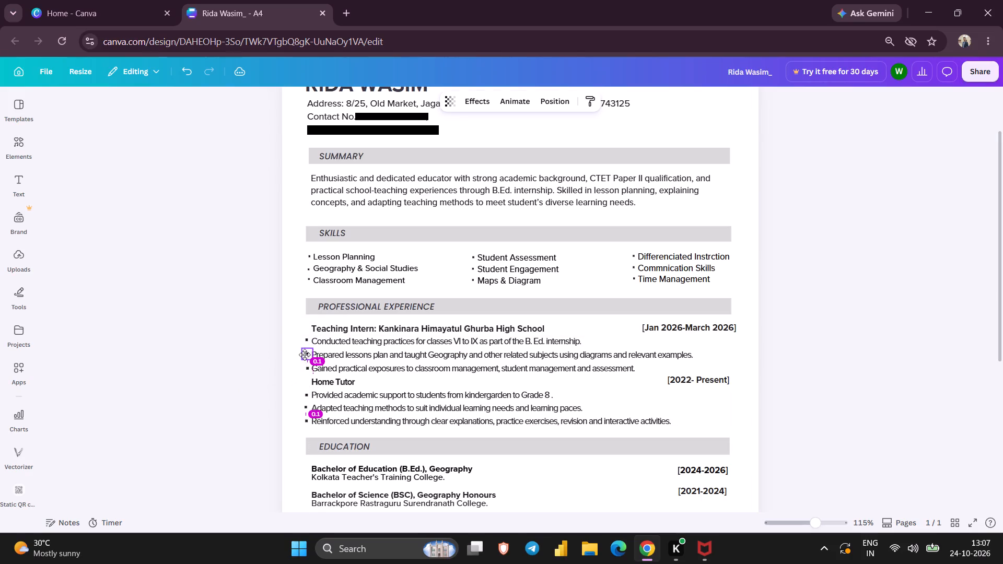
click(285, 357)
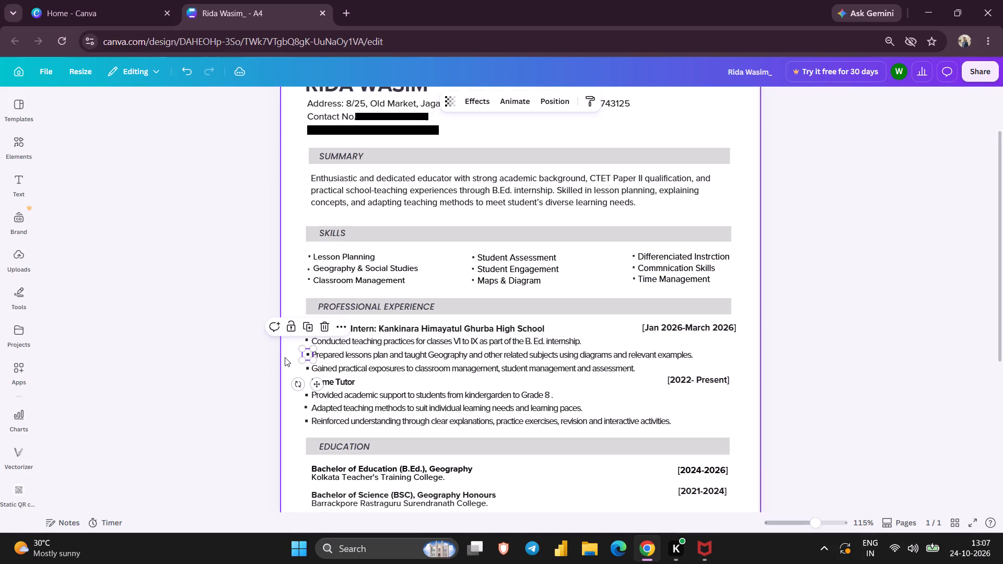
click(305, 340)
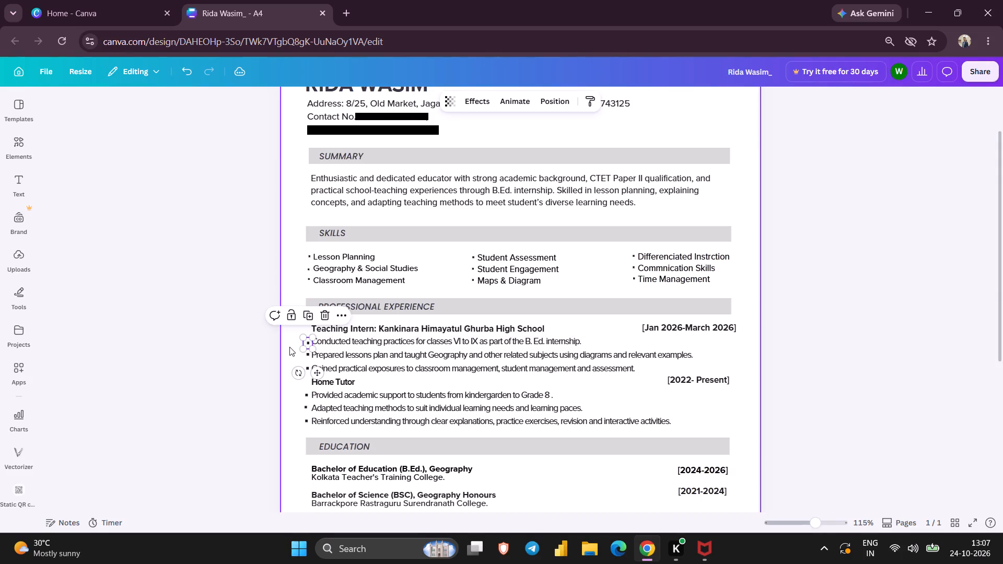
Nudge the bullet beside "Adapted teaching methods" slightly right to line up with the other Home Tutor bullets.
click(289, 347)
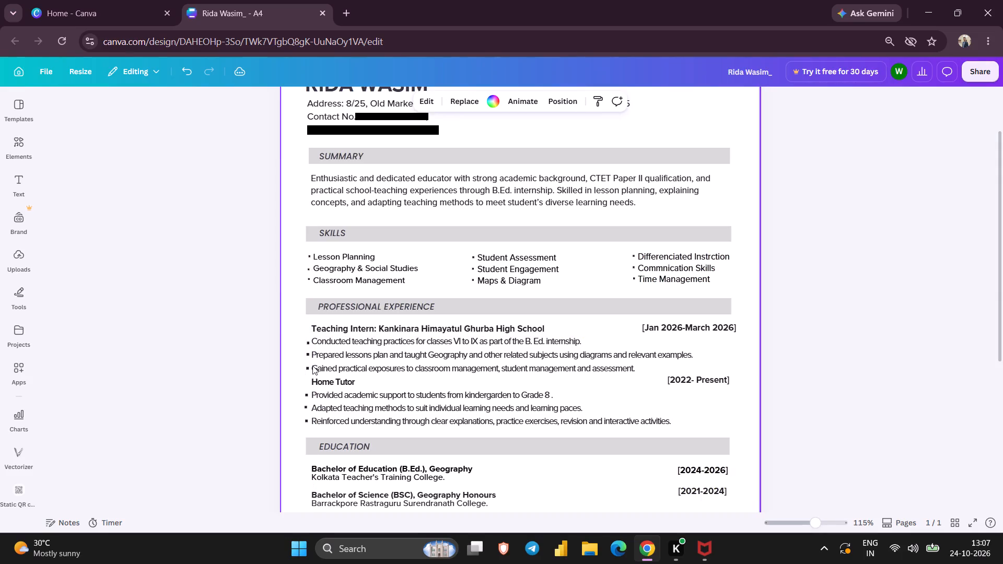
click(241, 388)
scroll(241, 388, down, 1)
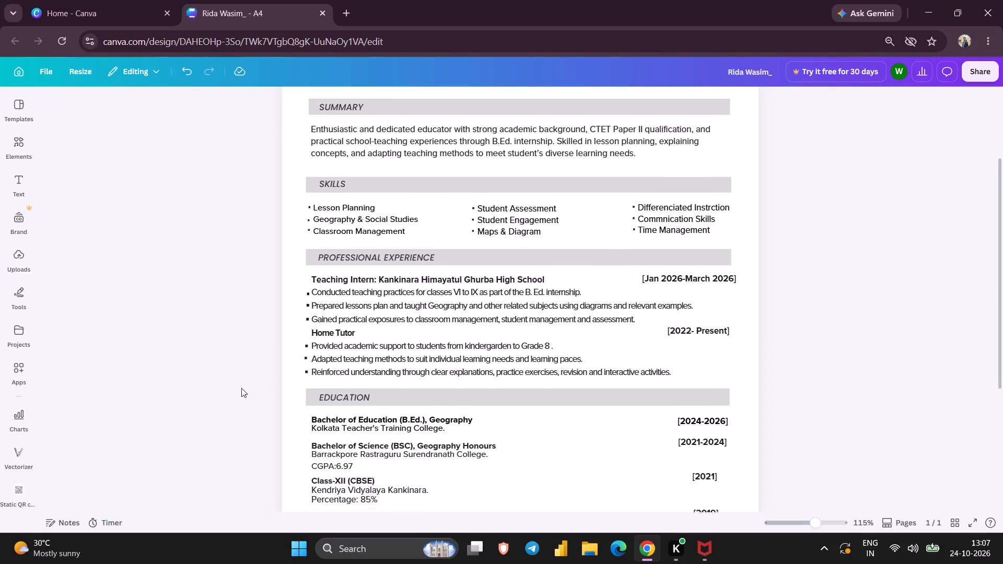
scroll(241, 388, down, 1)
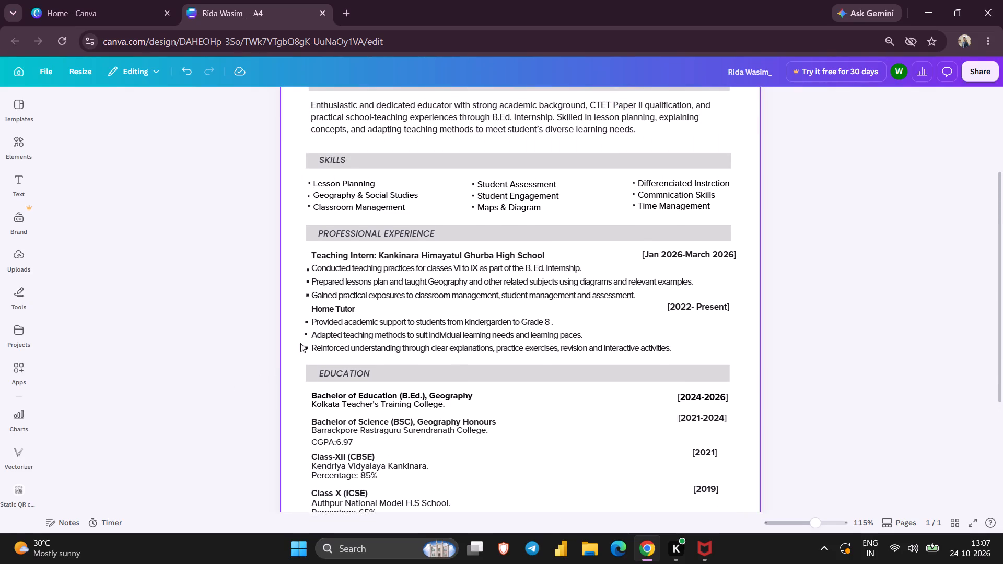
click(308, 337)
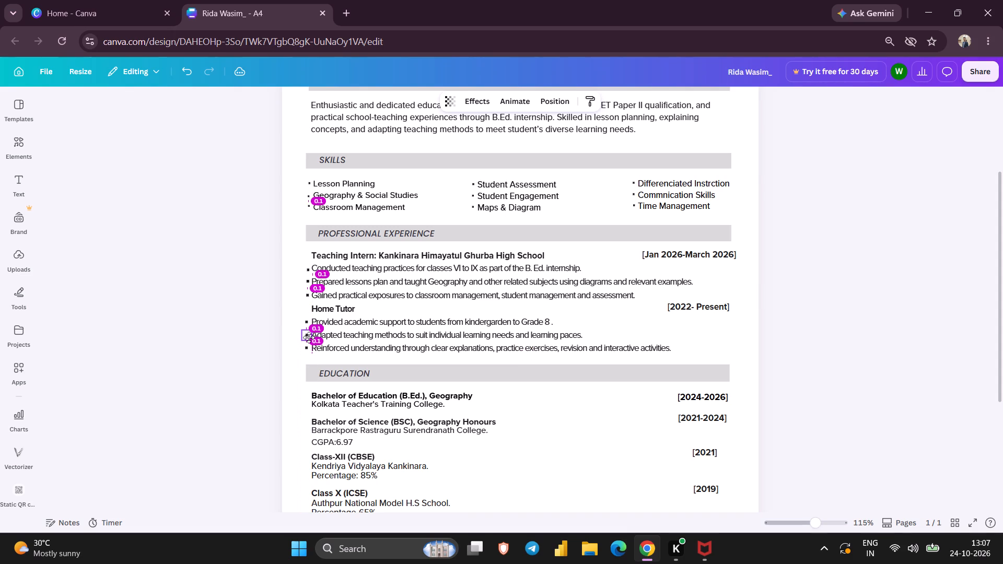
click(238, 360)
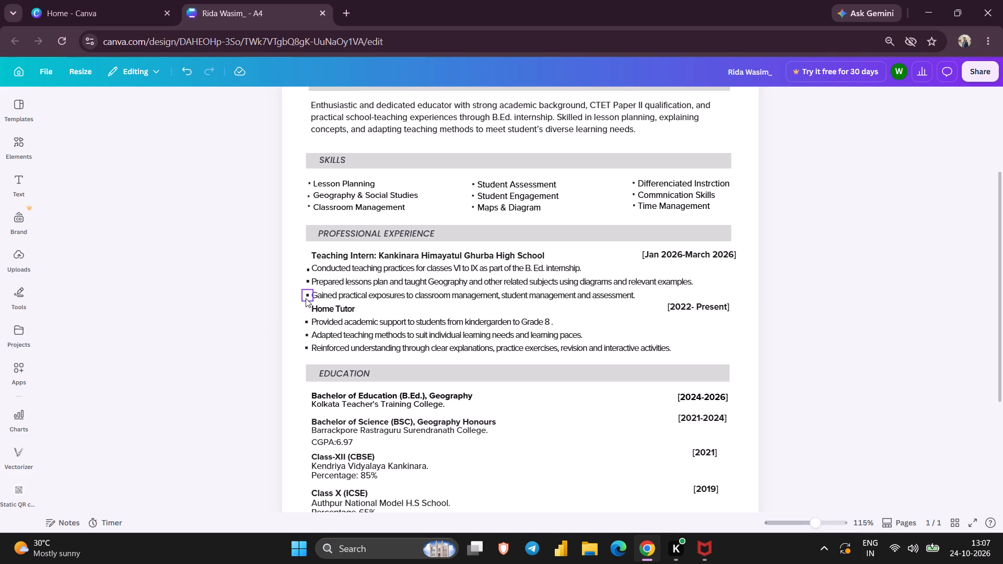
Move the bullet beside "Conducted teaching practices" slightly up, level with its line and aligned with the bullets below.
click(307, 267)
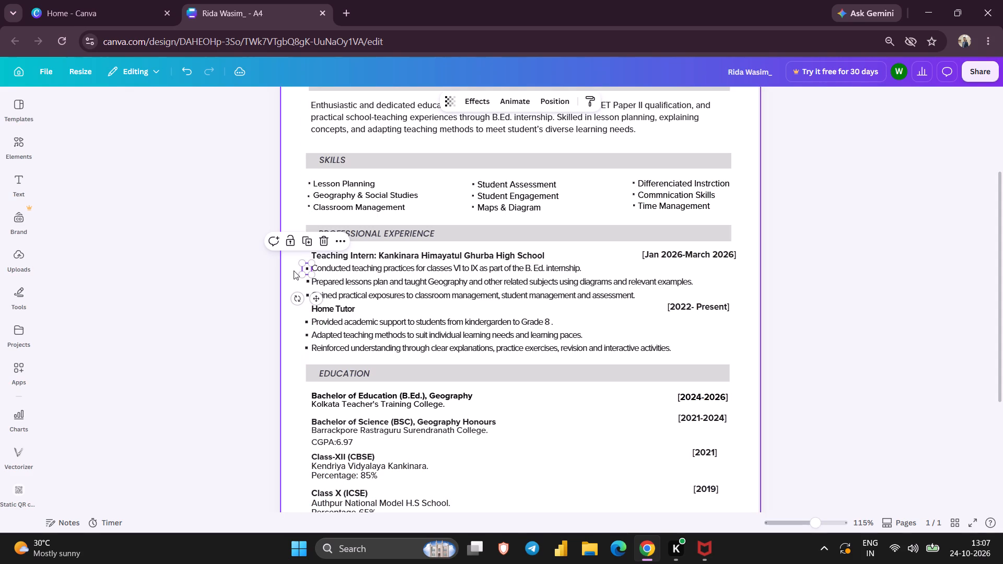
click(294, 271)
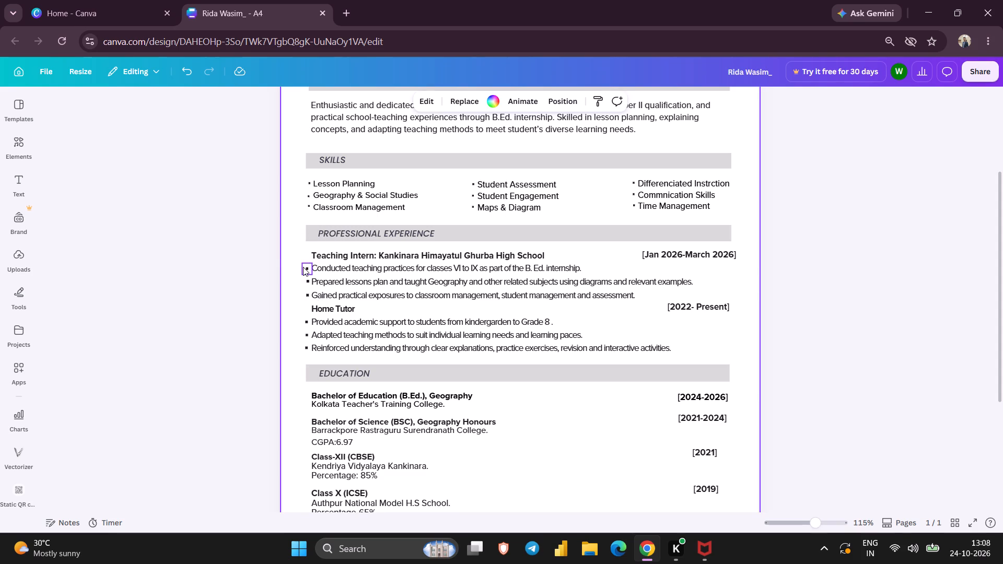
click(303, 267)
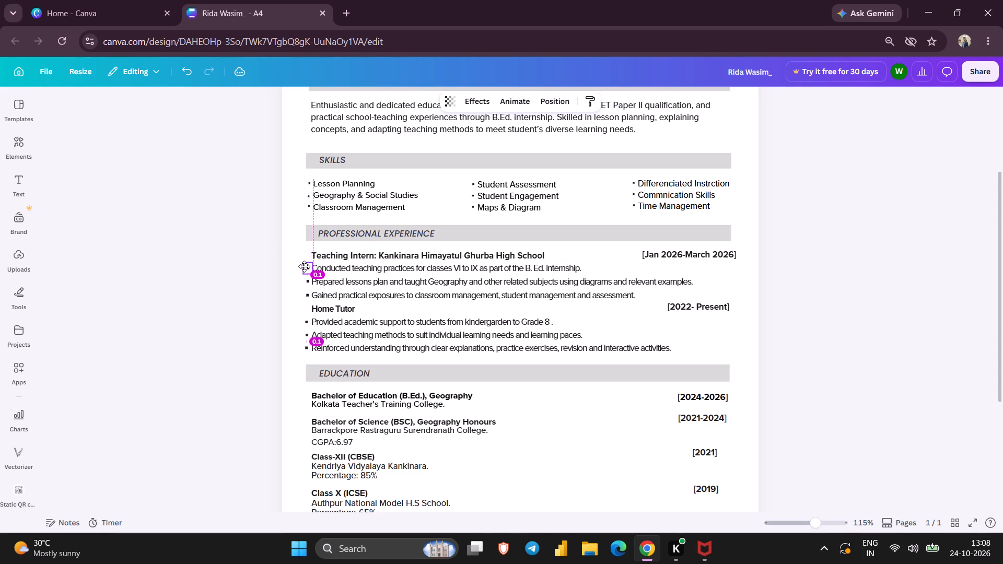
click(296, 268)
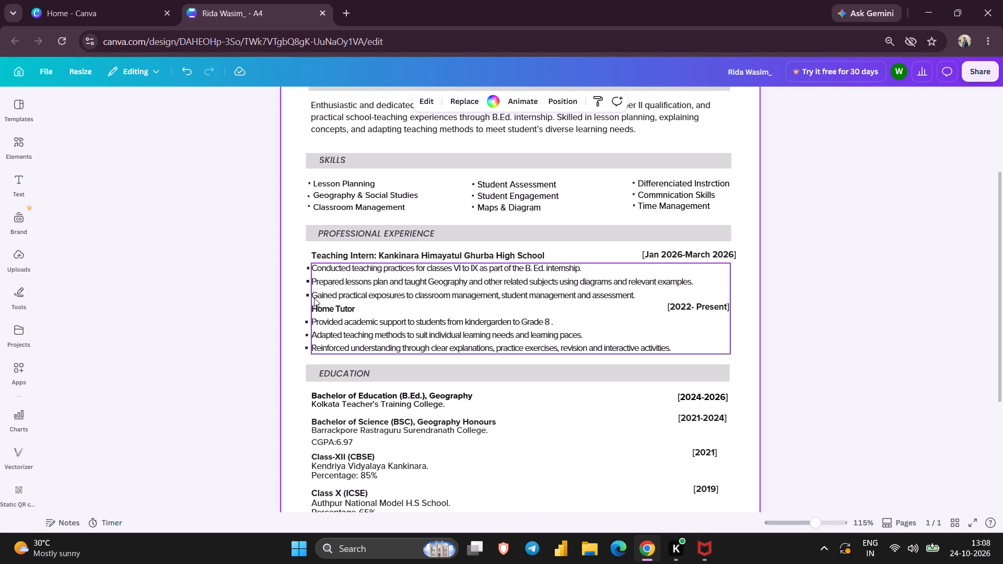
click(290, 308)
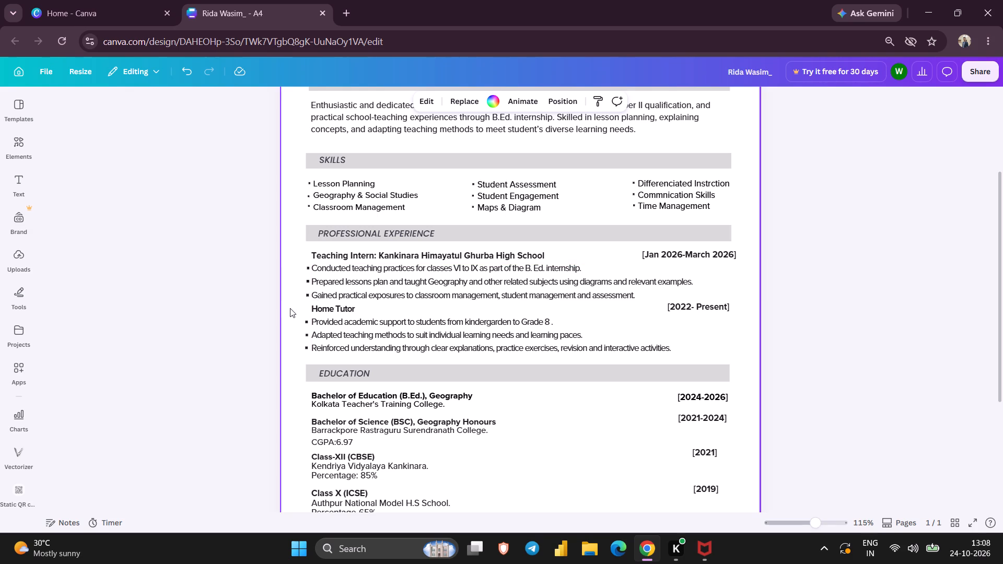
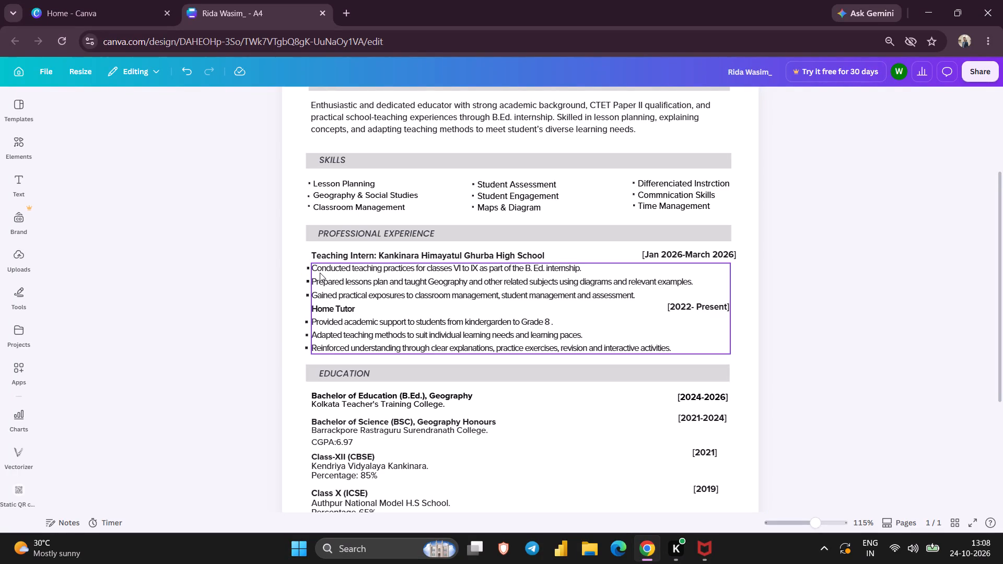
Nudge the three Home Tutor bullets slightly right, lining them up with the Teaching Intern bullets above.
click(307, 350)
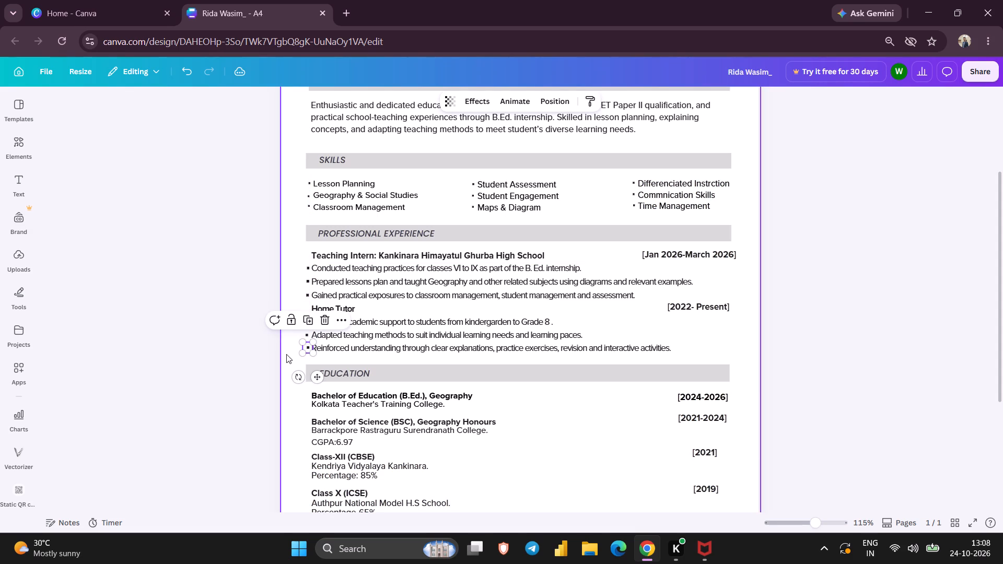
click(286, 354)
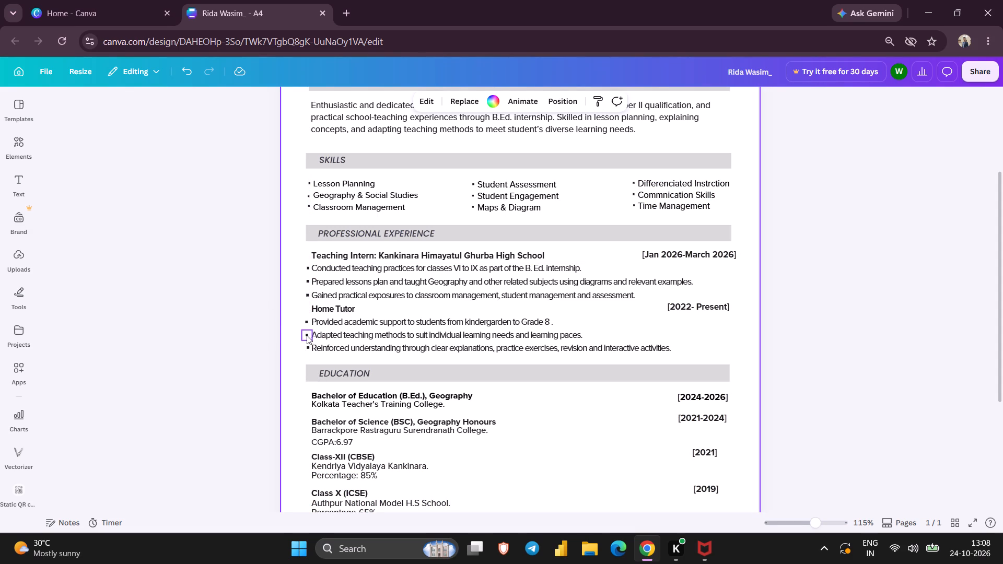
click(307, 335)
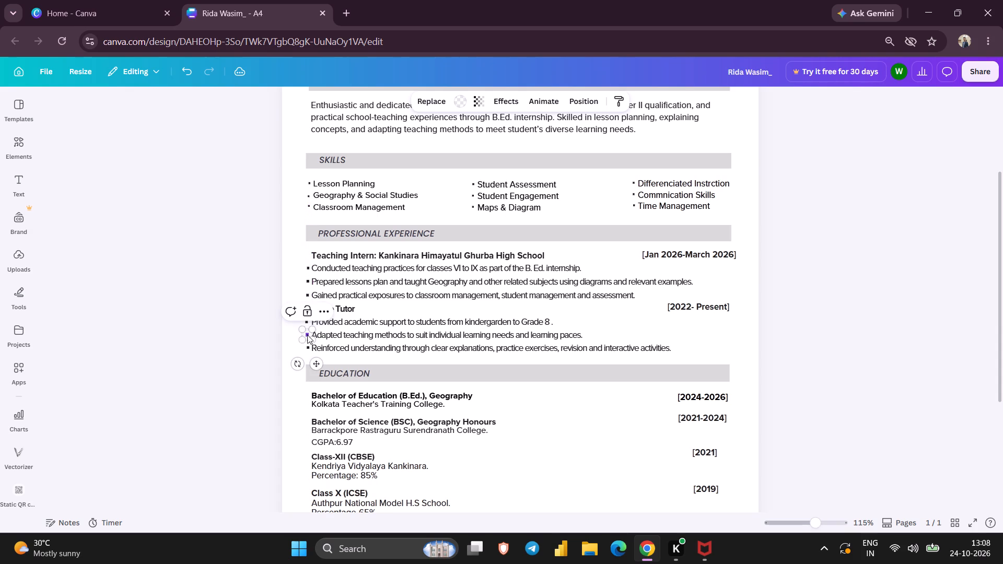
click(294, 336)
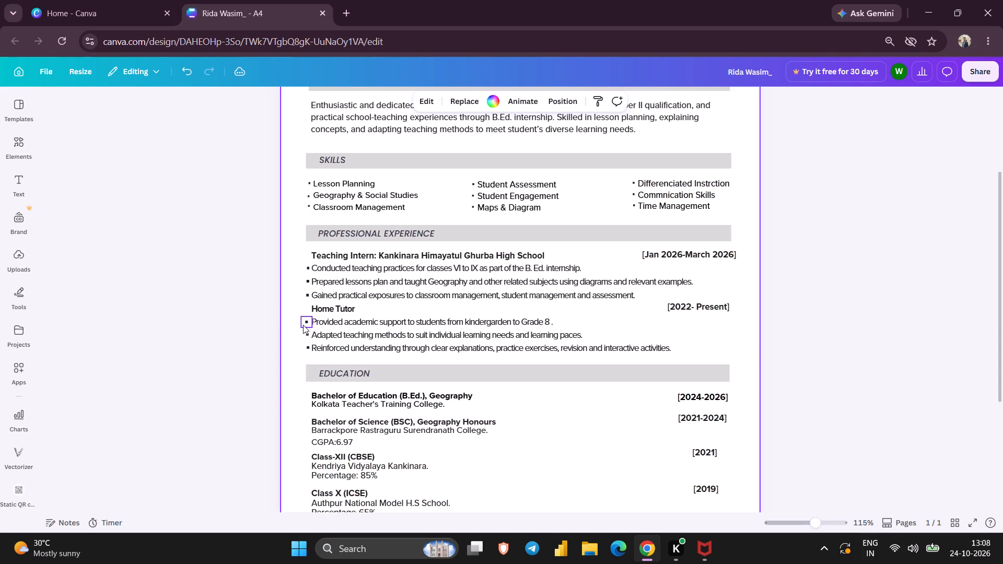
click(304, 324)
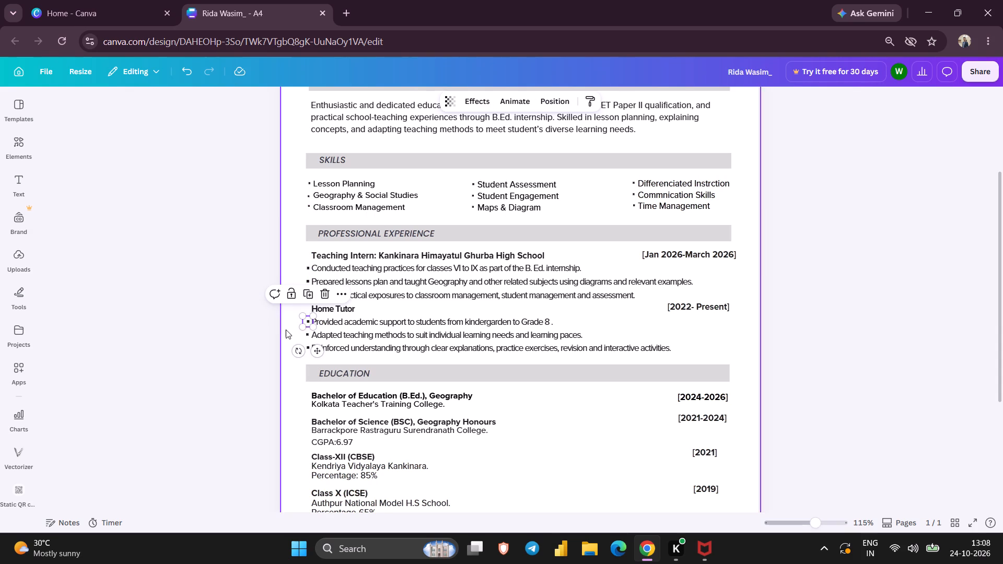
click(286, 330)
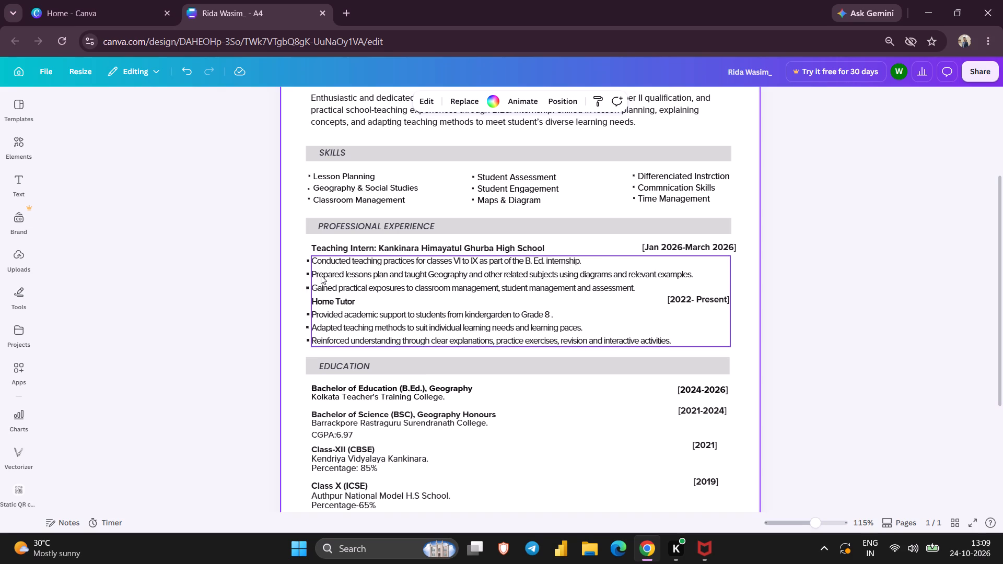
Move the three Teaching Intern bullets slightly left to widen the gap before their text, keeping each level with its line.
click(308, 262)
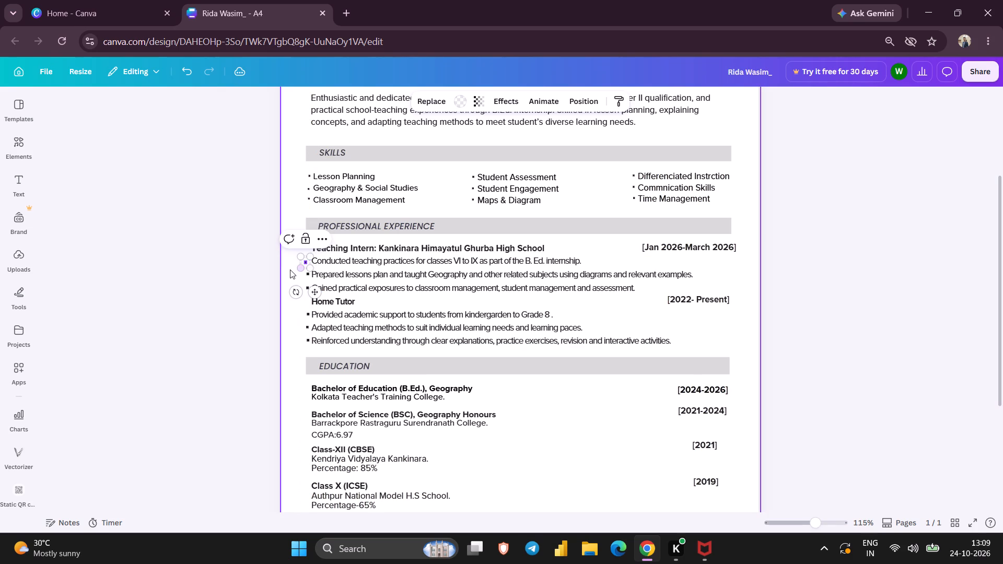
click(289, 270)
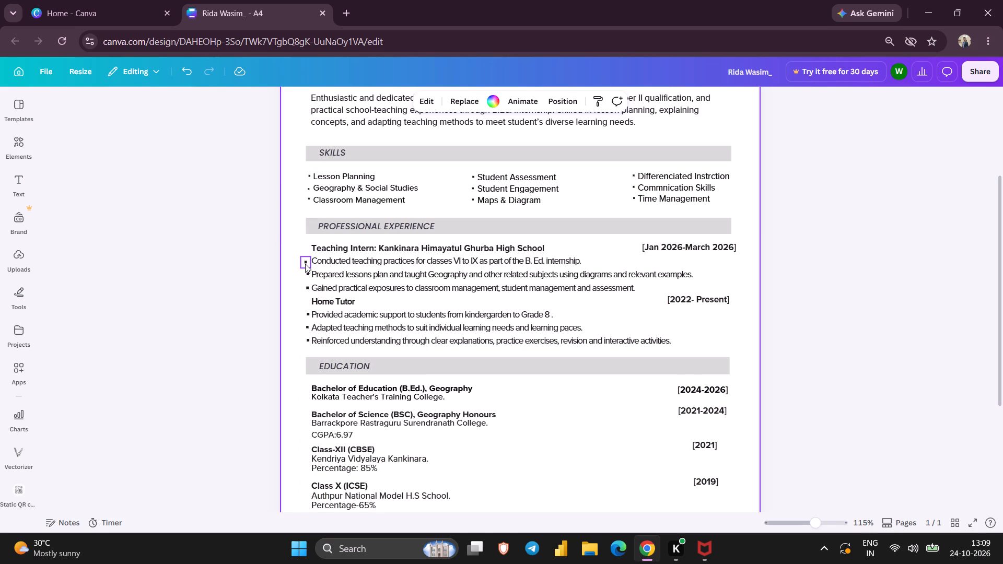
click(305, 264)
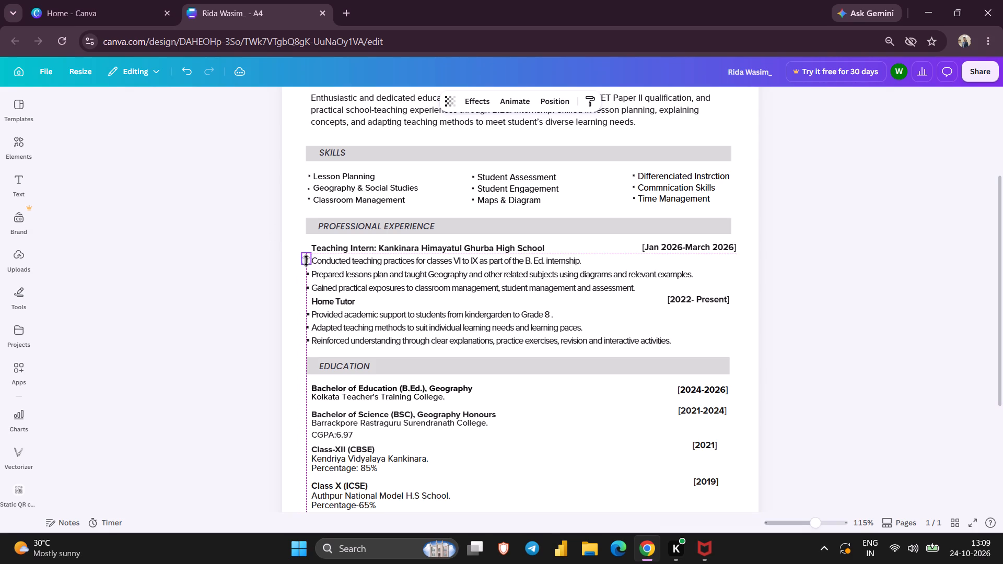
click(289, 266)
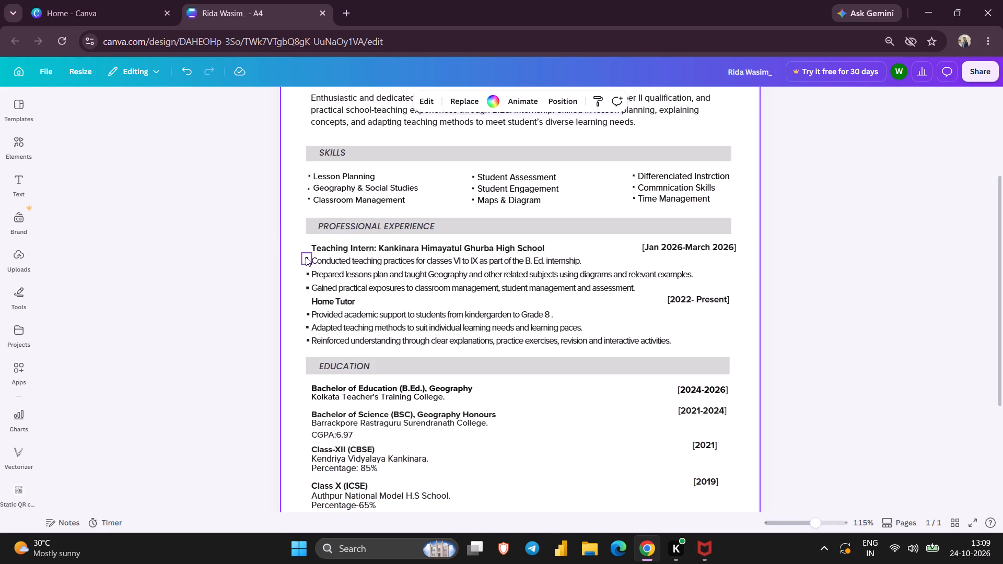
click(306, 257)
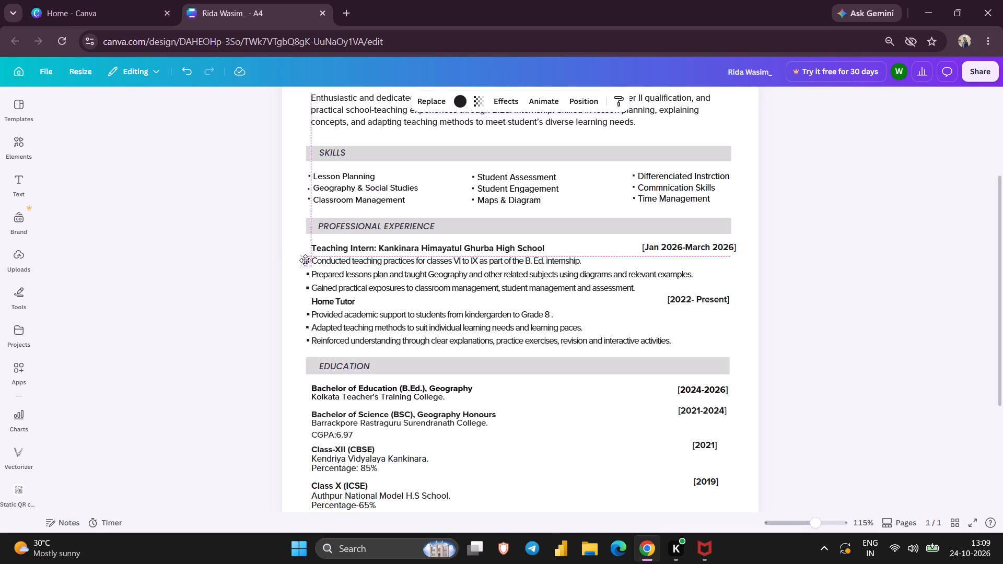
click(285, 273)
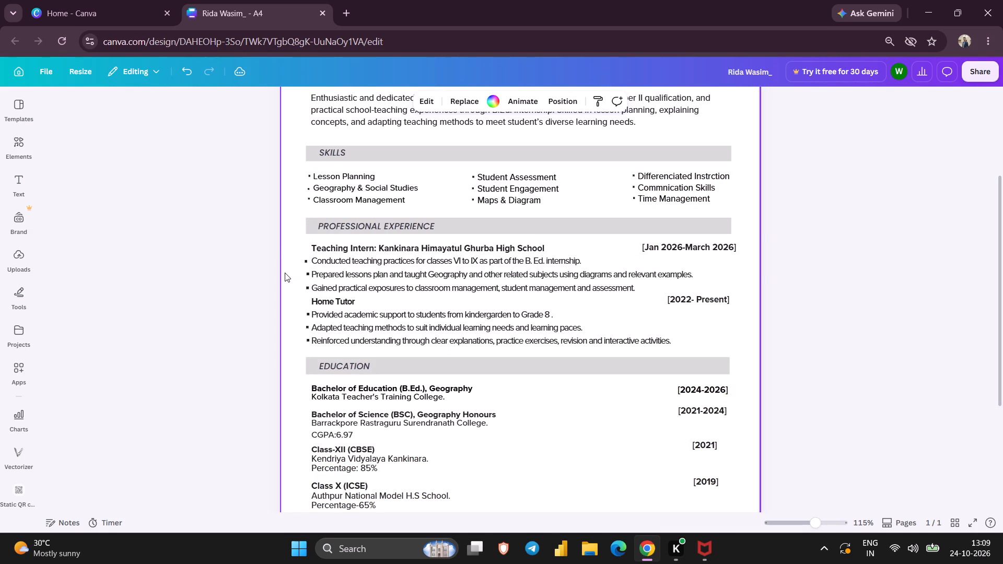
click(307, 273)
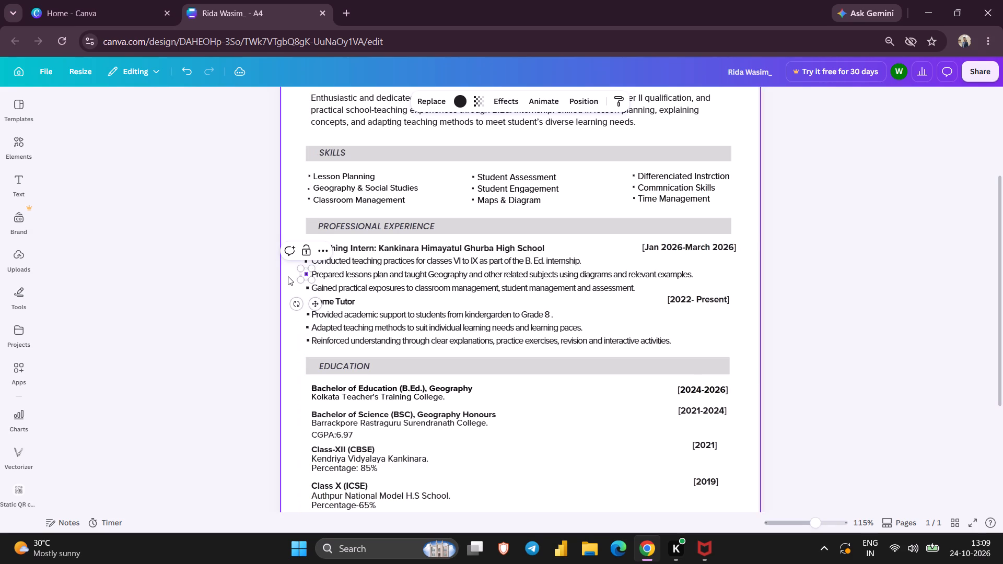
click(288, 277)
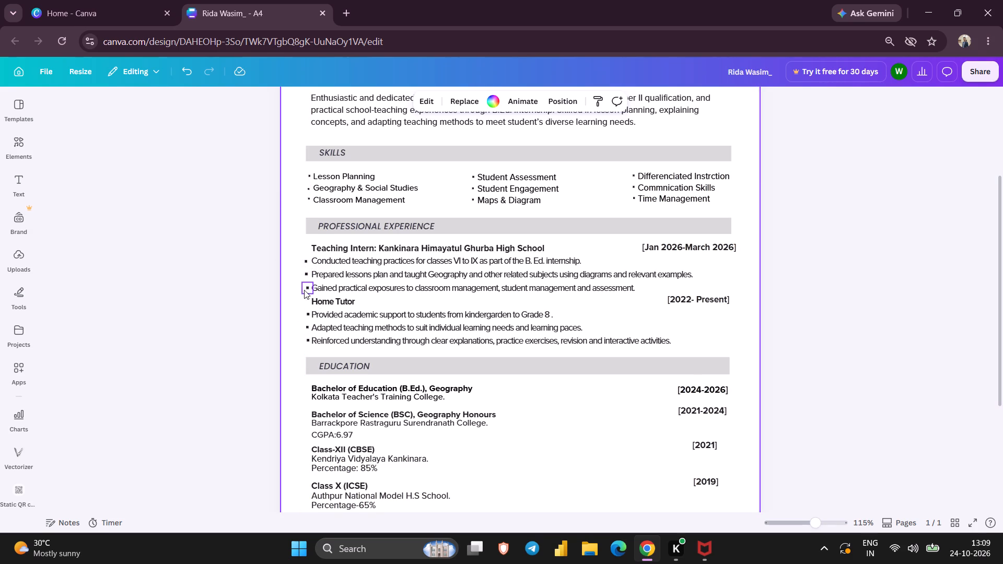
click(305, 290)
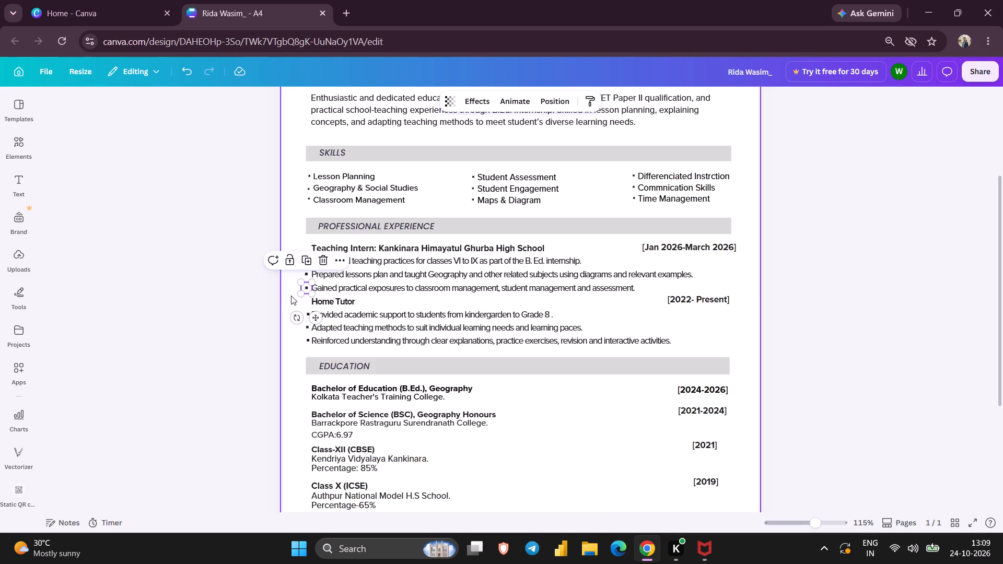
click(291, 296)
Move the three Home Tutor bullets slightly left to match the Teaching Intern bullets, keeping each level with its line.
click(305, 313)
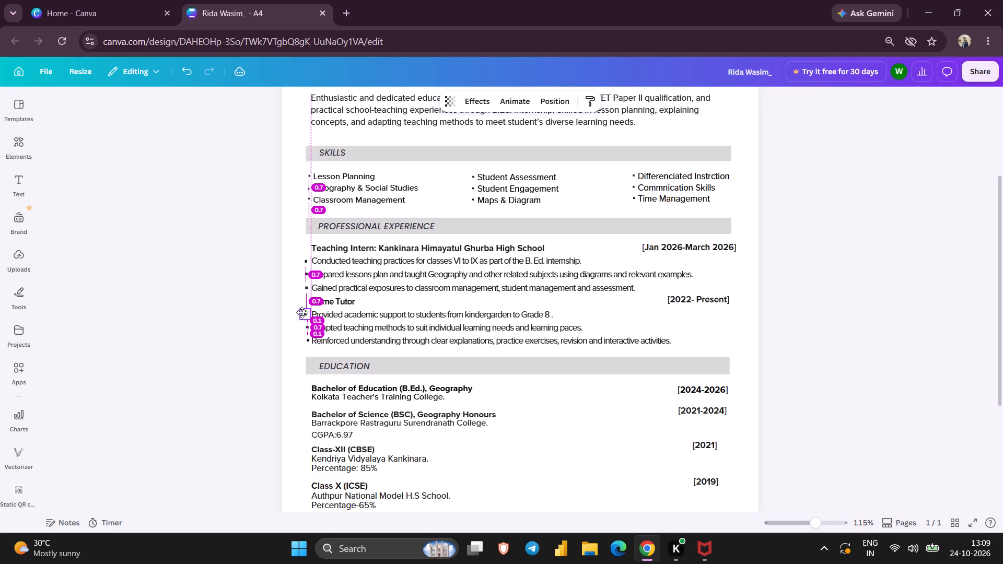
click(293, 313)
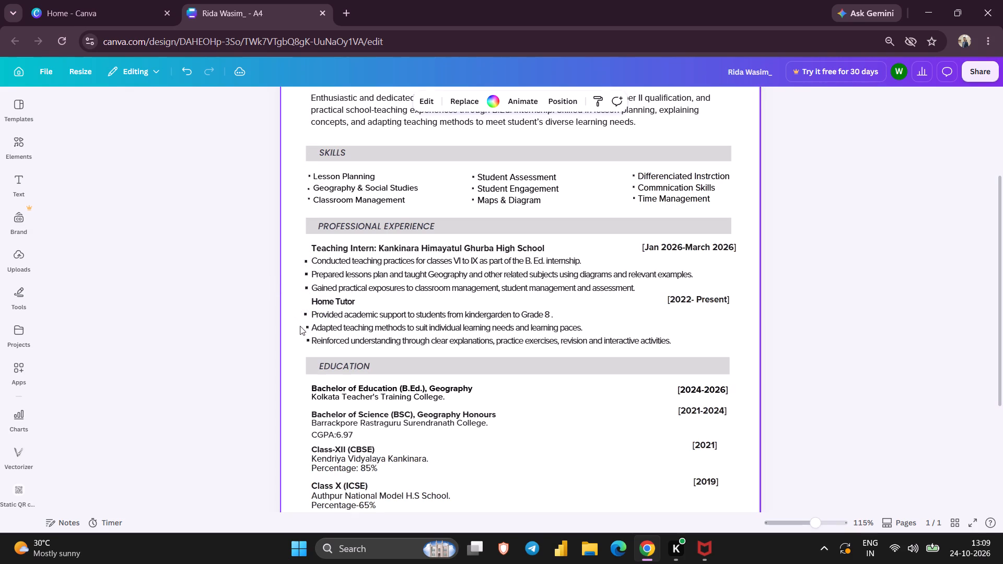
click(305, 329)
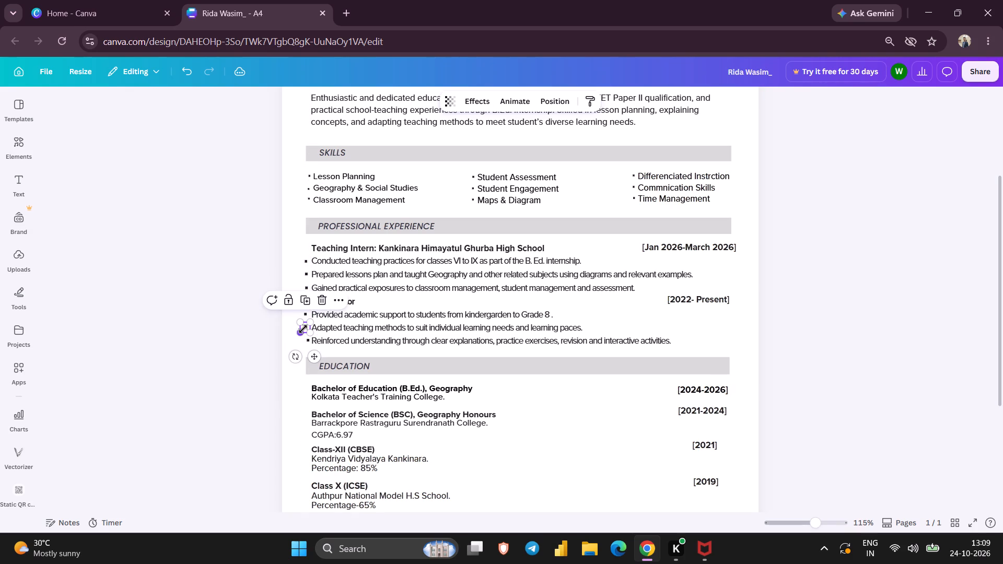
click(292, 333)
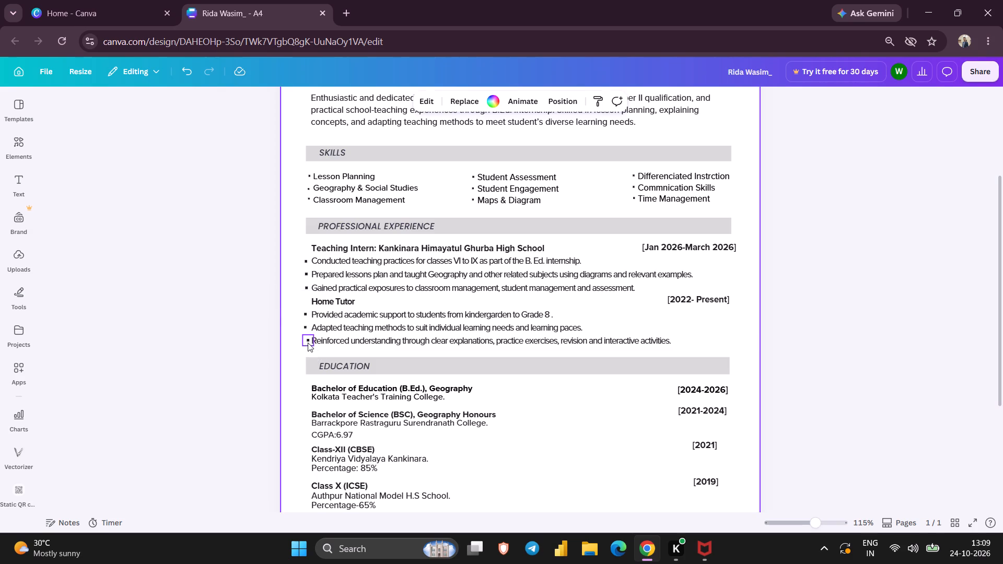
click(308, 343)
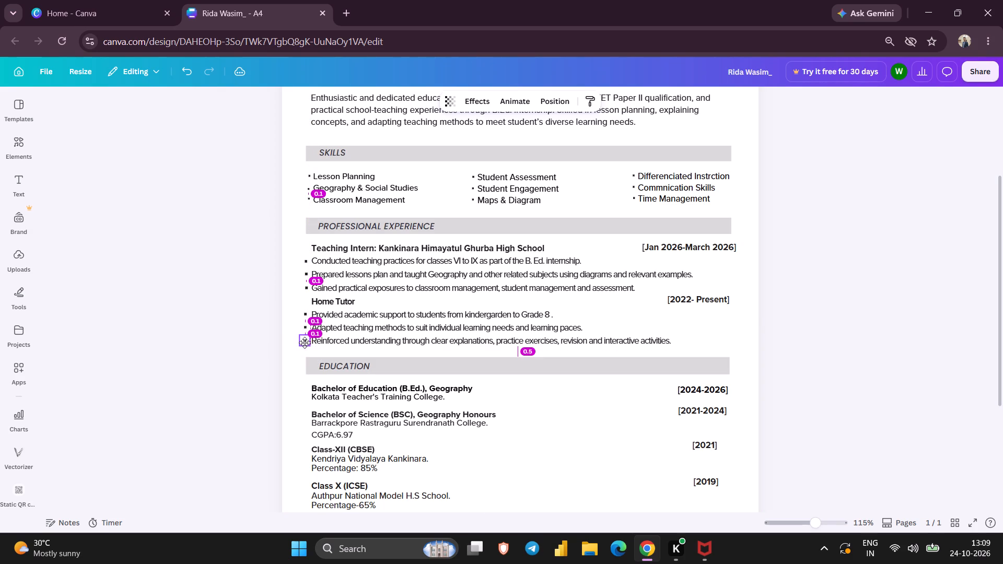
click(271, 338)
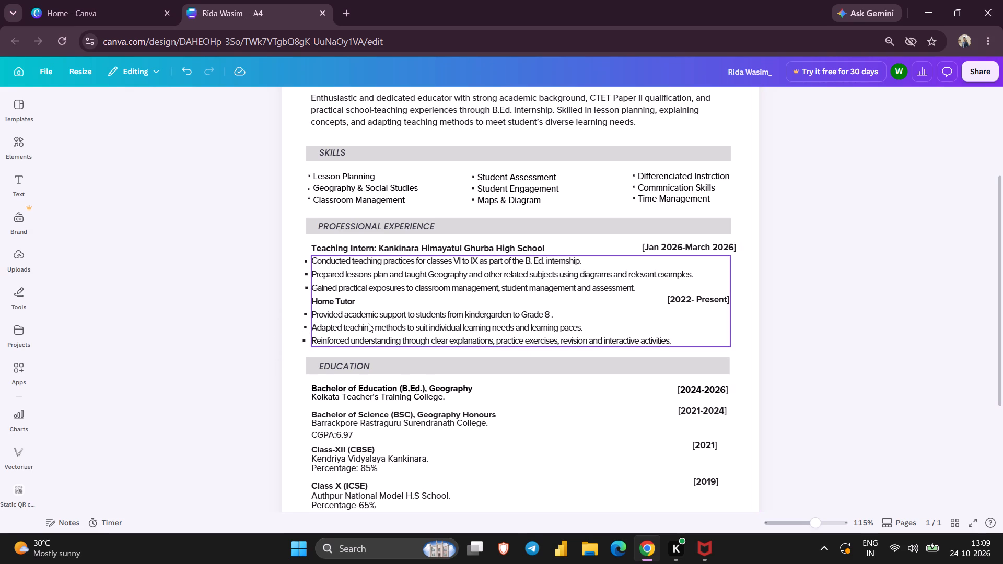
click(307, 339)
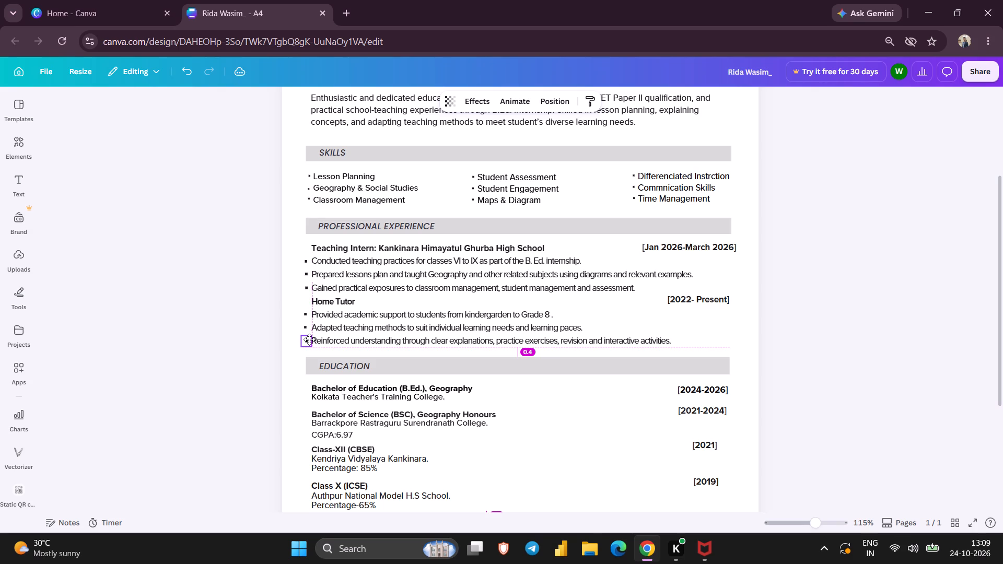
click(296, 335)
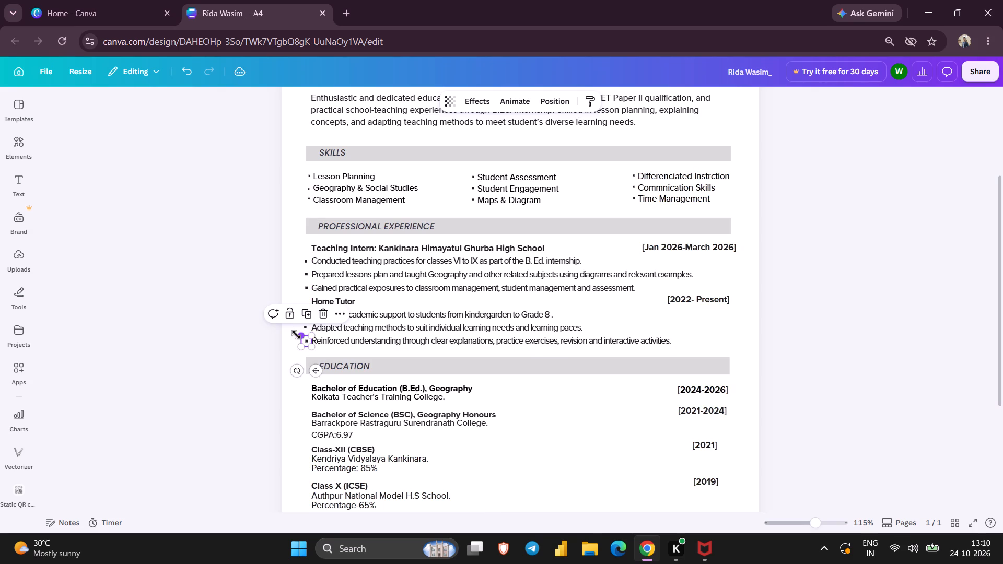
click(291, 327)
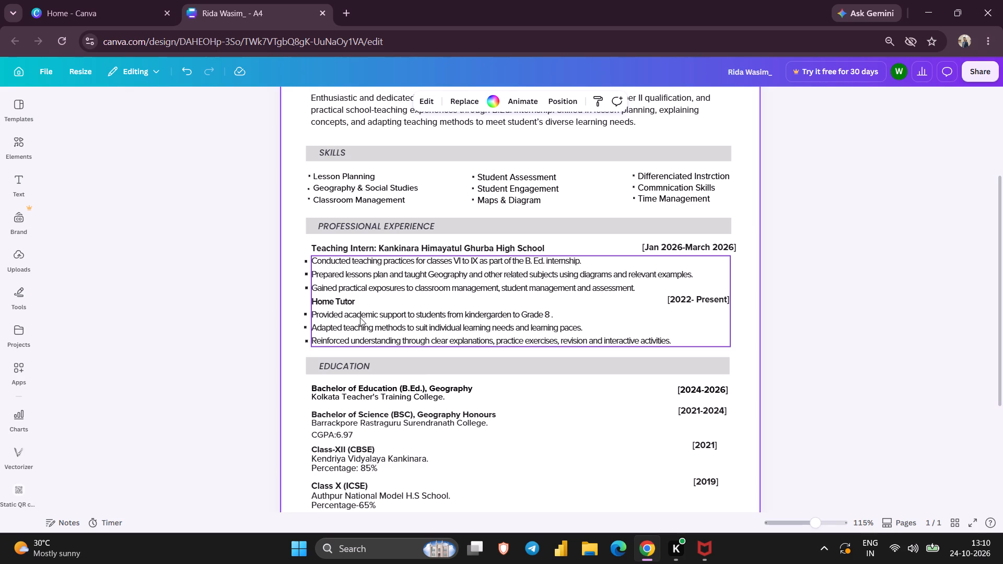
Realign the bullet beside "Conducted teaching practices" with its line and with the bullets below it.
click(306, 264)
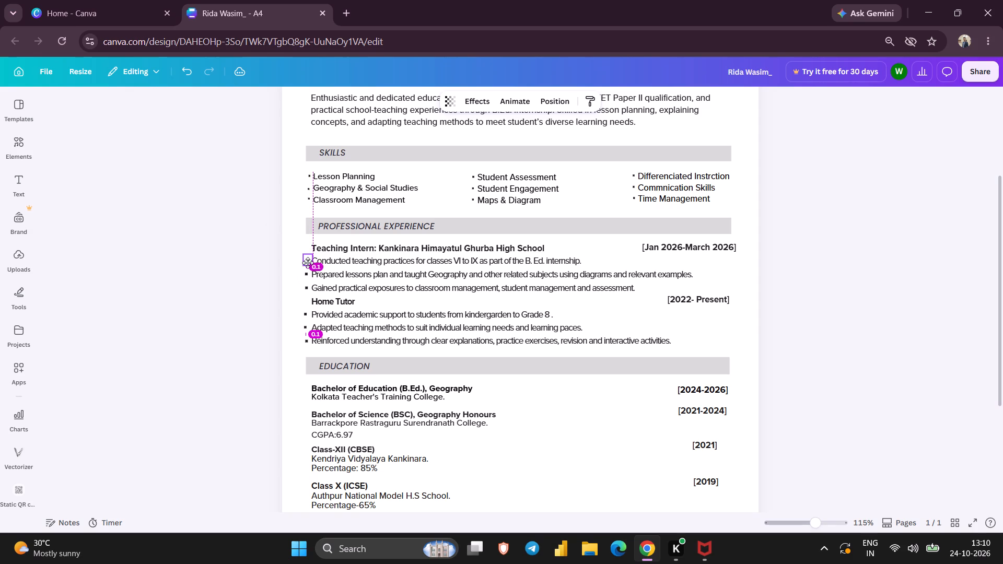
click(282, 274)
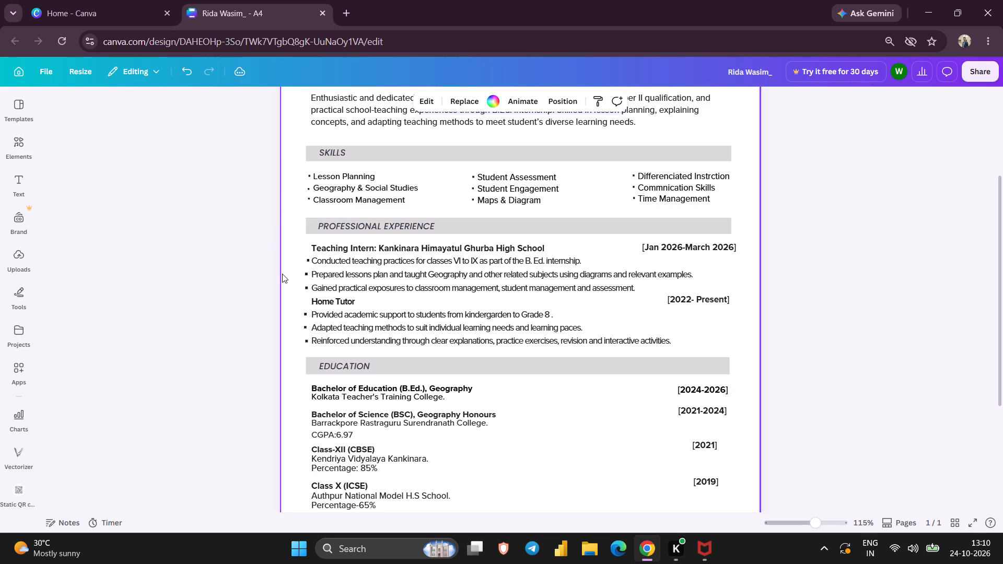
click(308, 260)
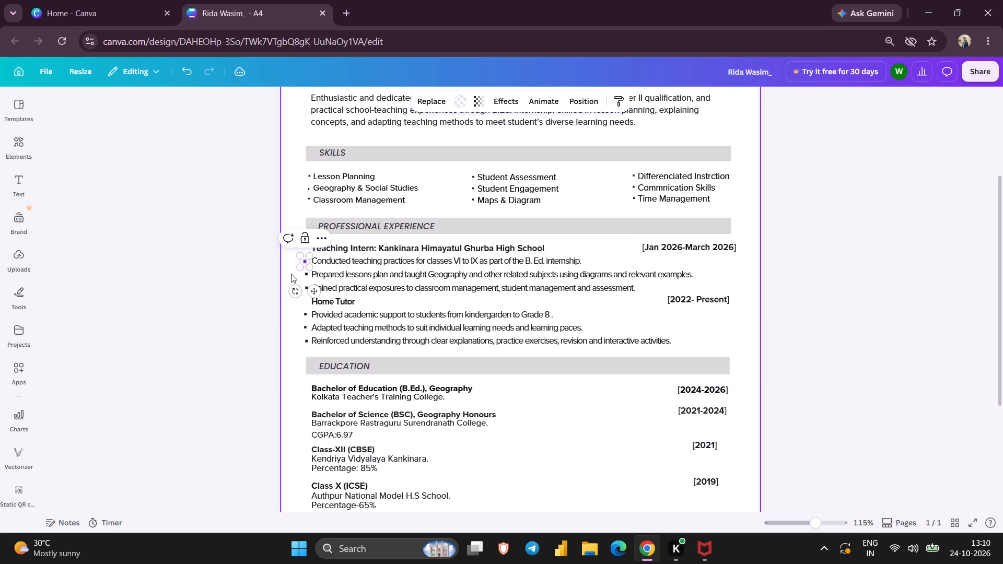
click(291, 274)
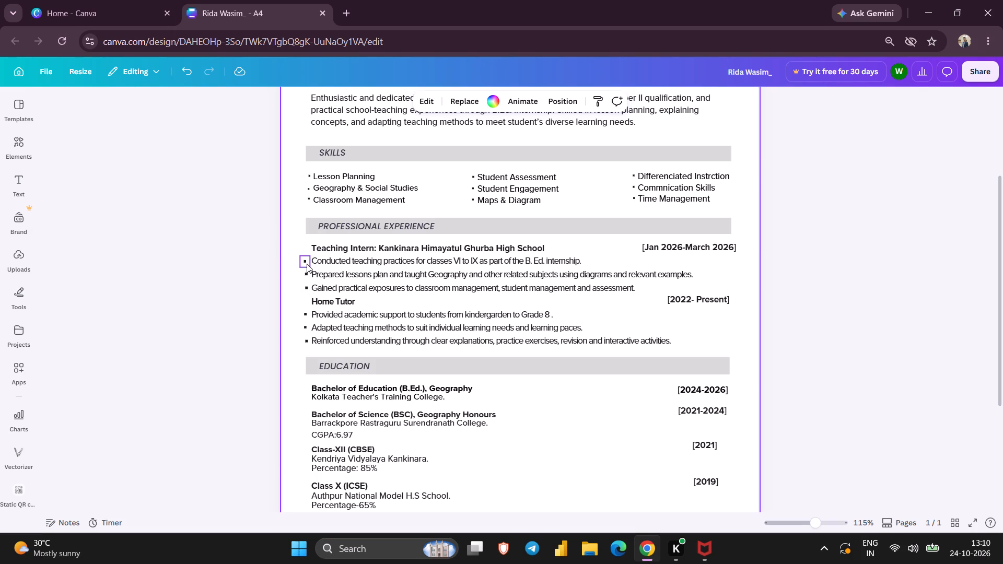
click(307, 264)
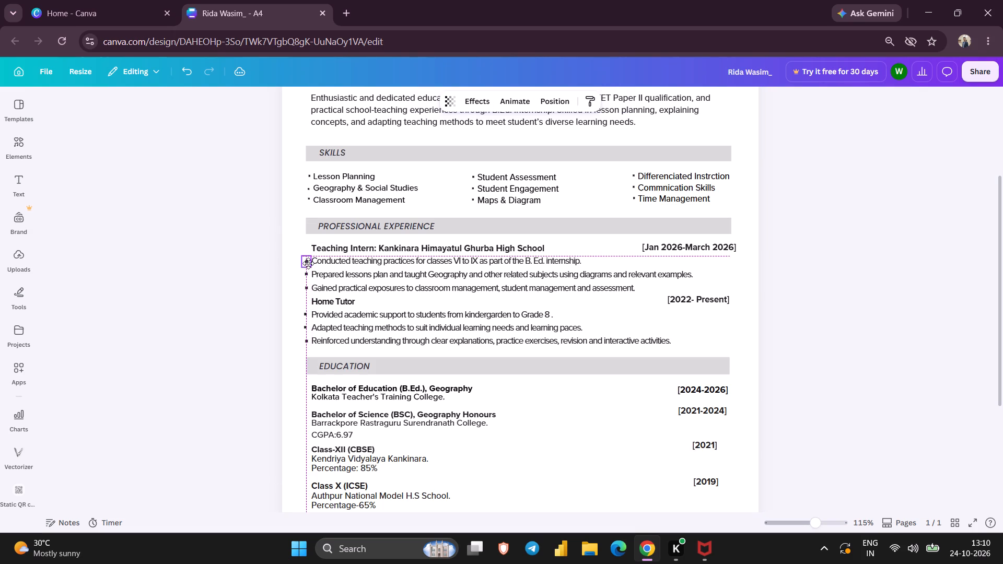
click(262, 264)
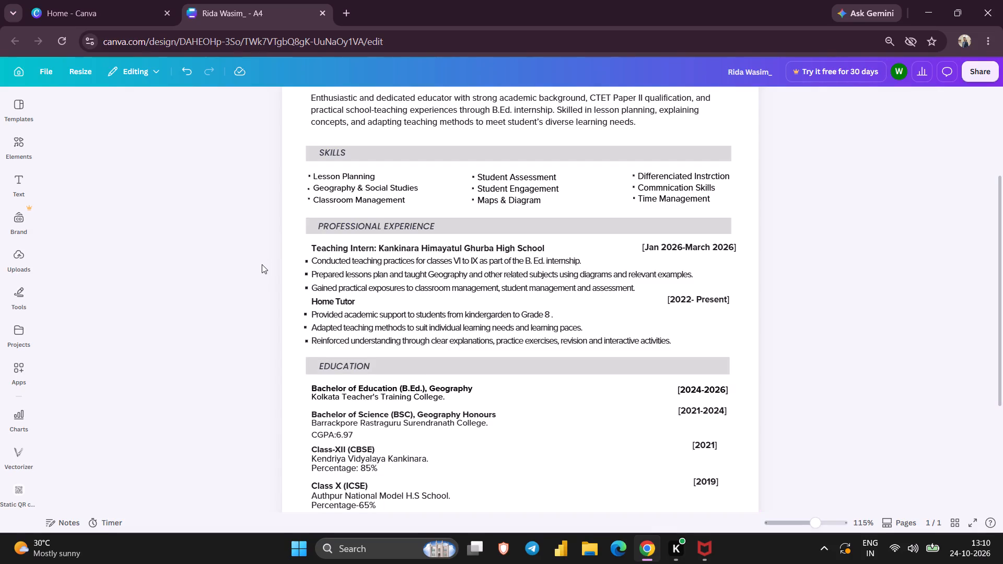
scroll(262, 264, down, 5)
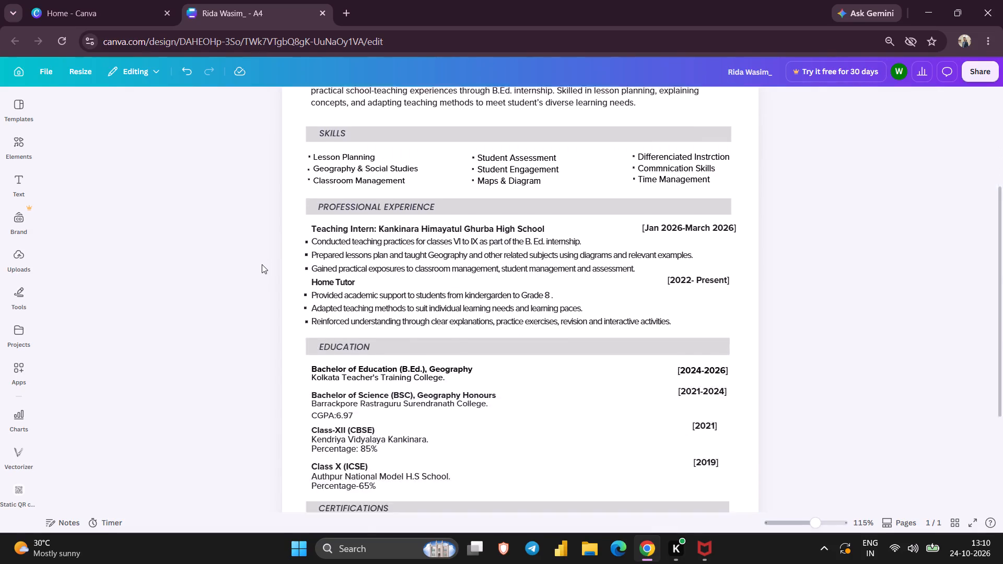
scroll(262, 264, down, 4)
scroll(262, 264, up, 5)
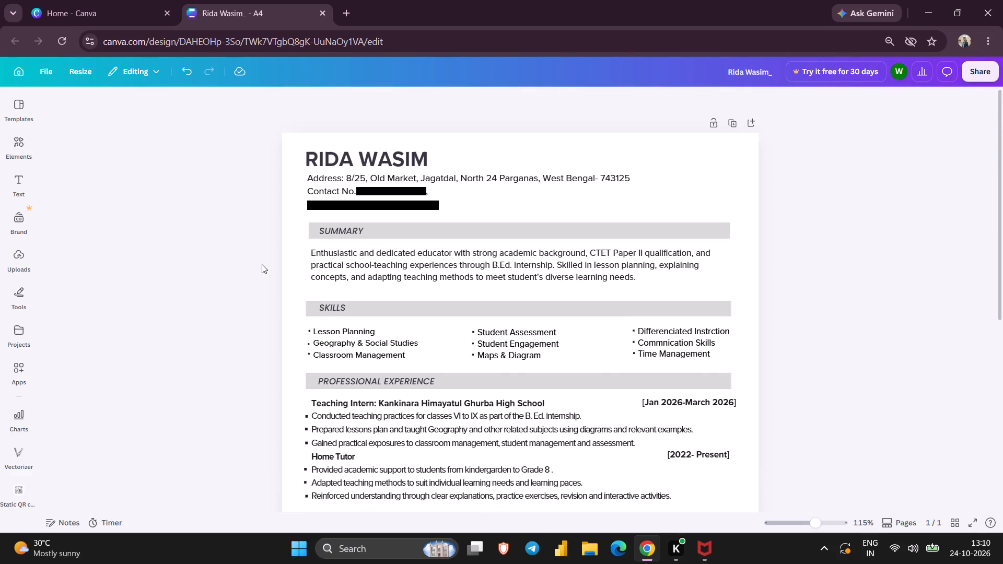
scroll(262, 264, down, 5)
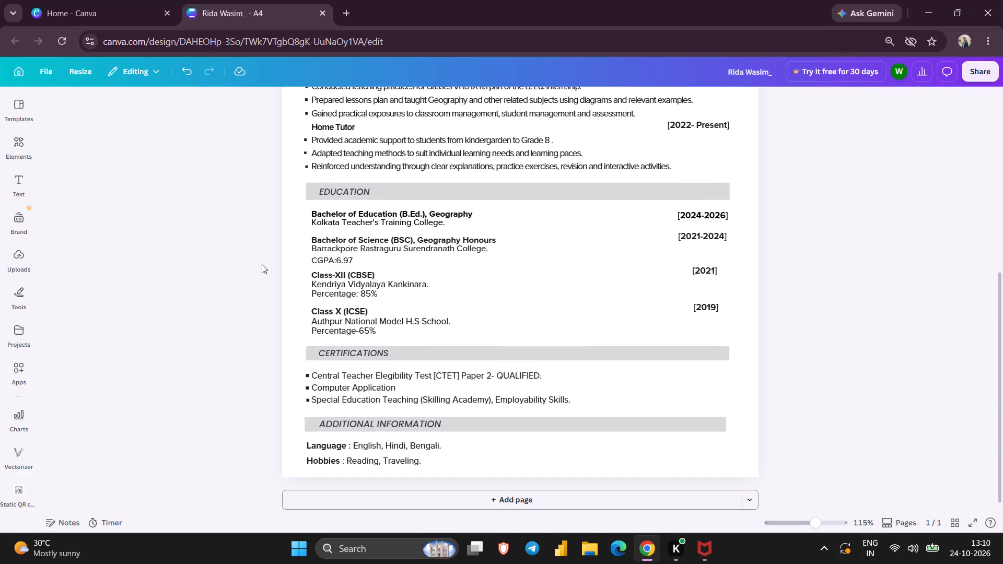